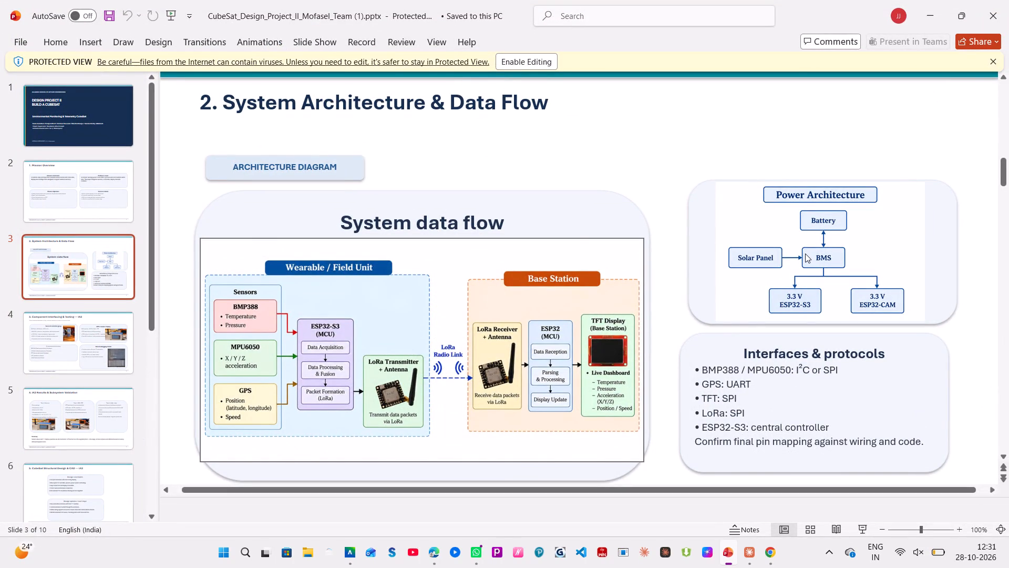
View the presentation's title slide and return to the System Architecture & Data Flow slide.
click(82, 135)
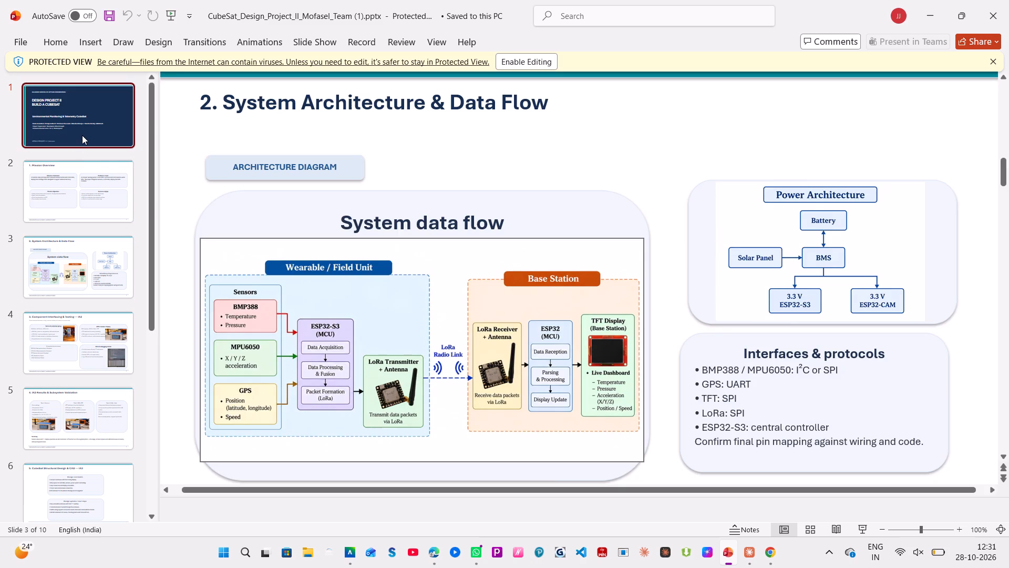
click(66, 267)
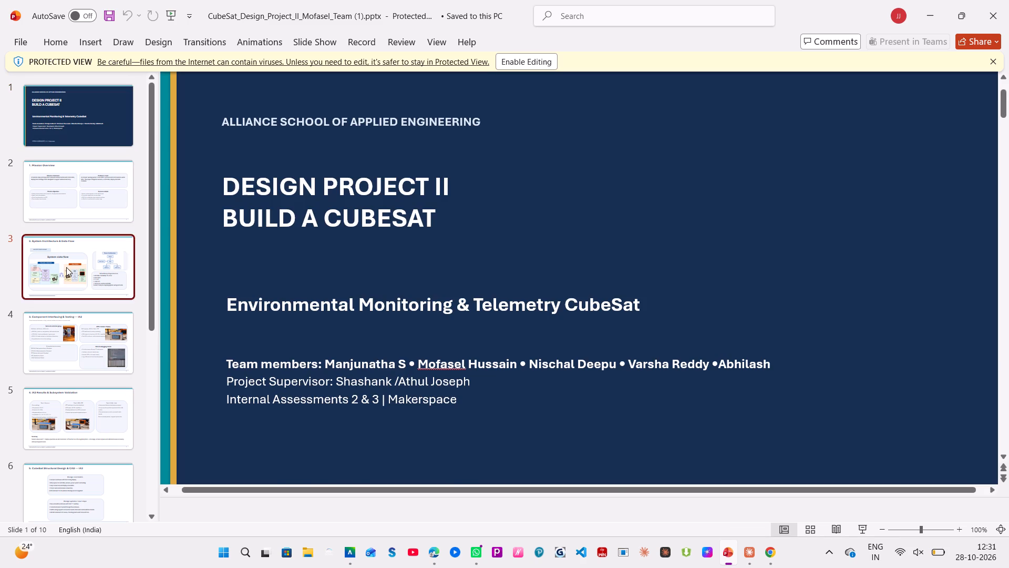
Look through the CubeSat presentation from slide 4, Component Interfacing & Testing, to the closing Summary & Live Demonstration slide.
click(66, 333)
click(75, 422)
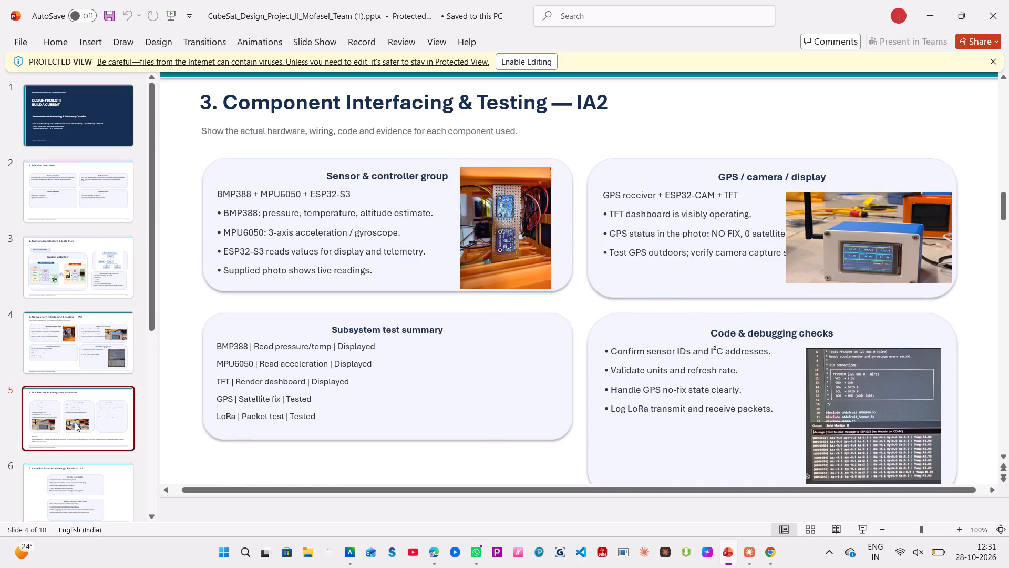
click(64, 486)
scroll(64, 486, down, 1)
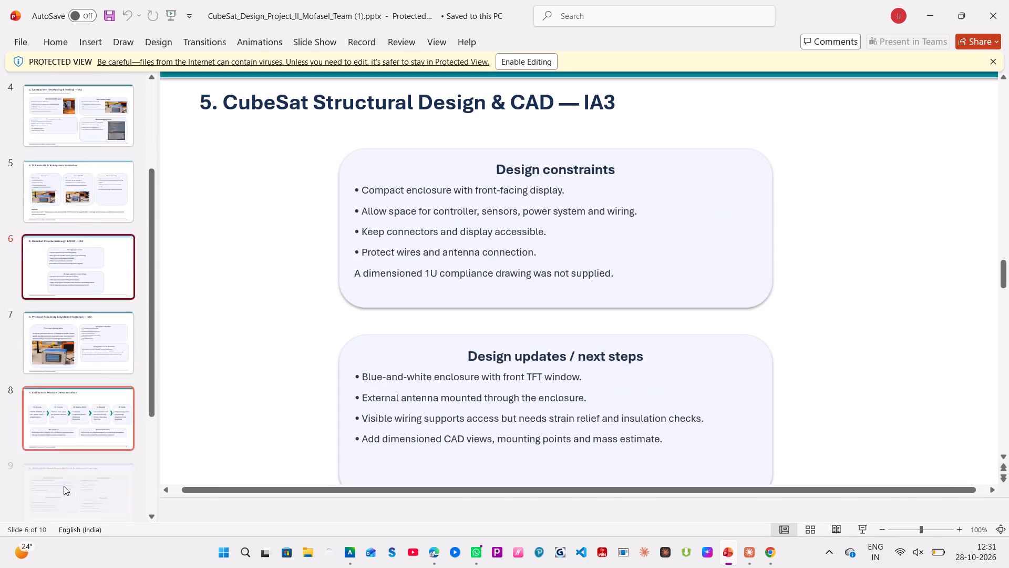
scroll(64, 486, down, 1)
click(72, 432)
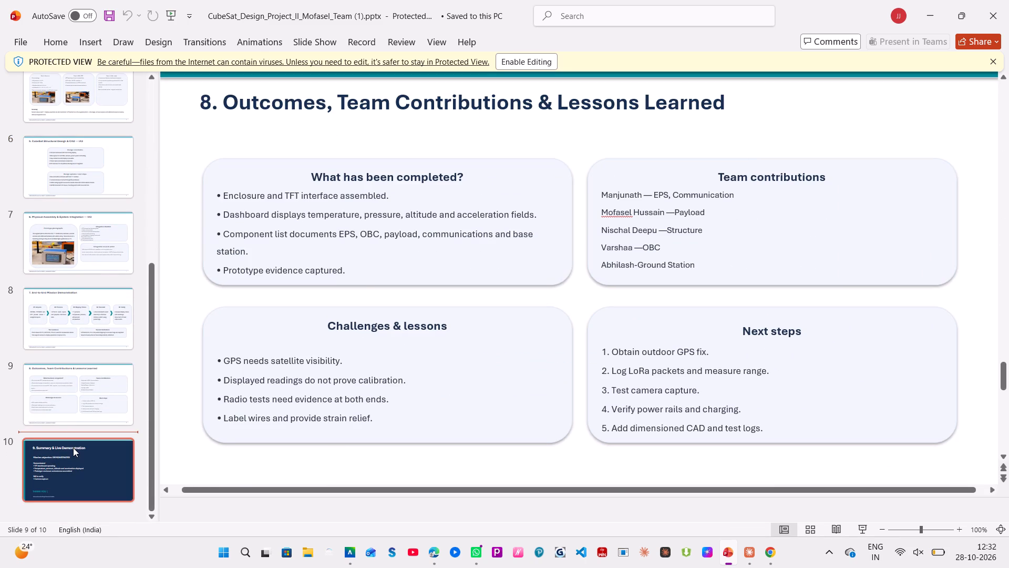
click(73, 448)
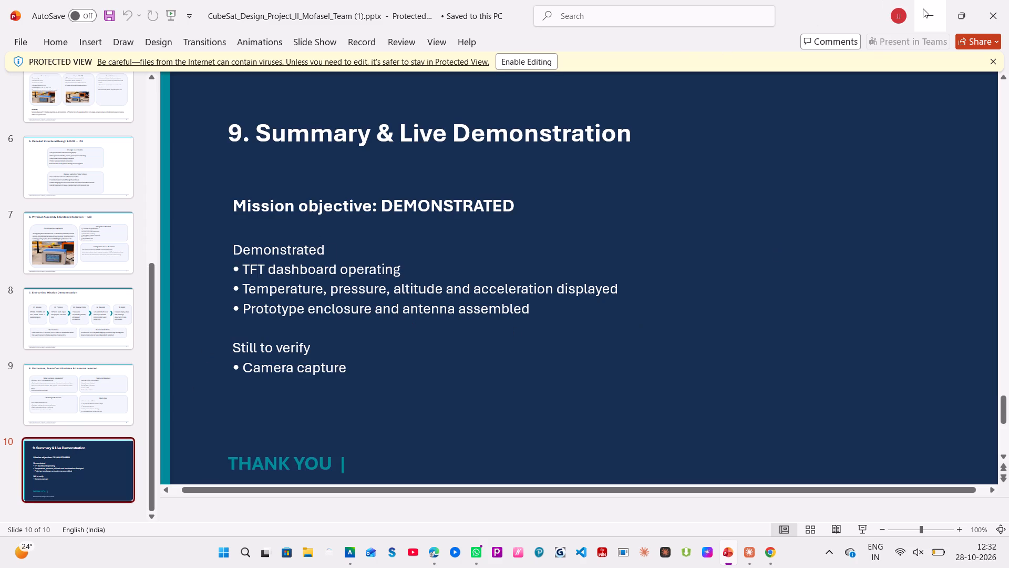
Review the slides in reverse order, from slide 9 on outcomes and team contributions back to slide 3 on system architecture.
click(64, 381)
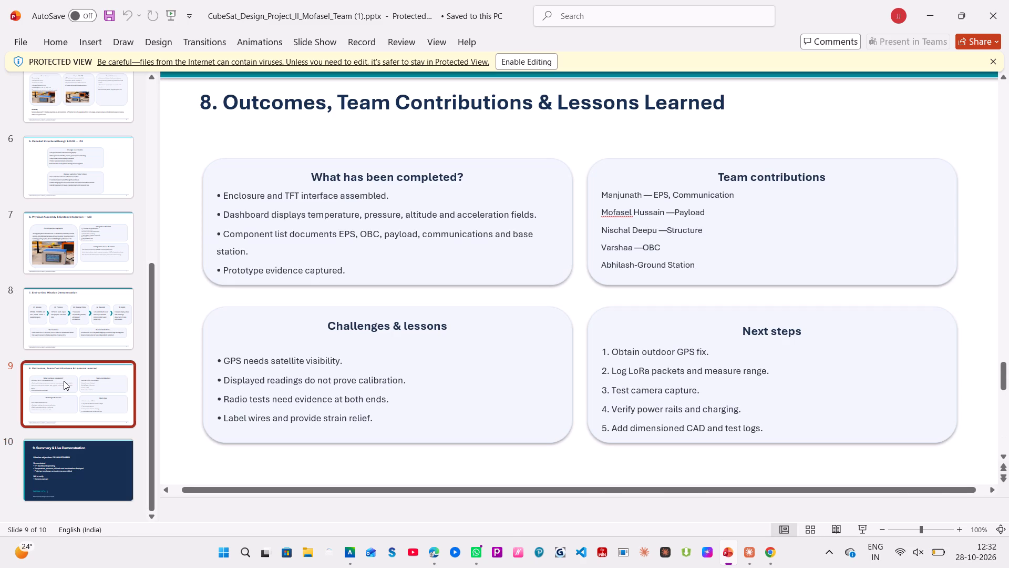
click(78, 298)
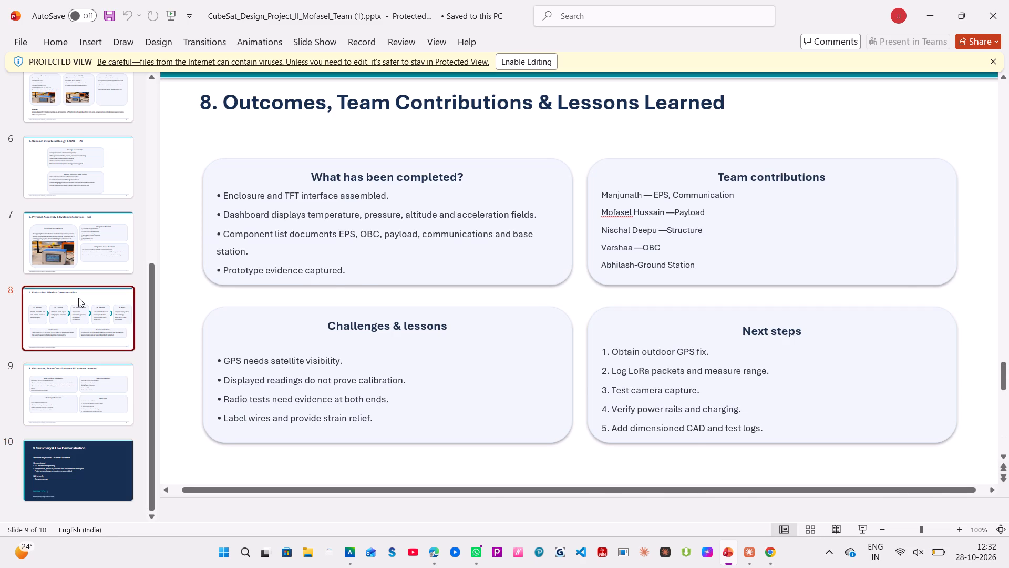
click(78, 272)
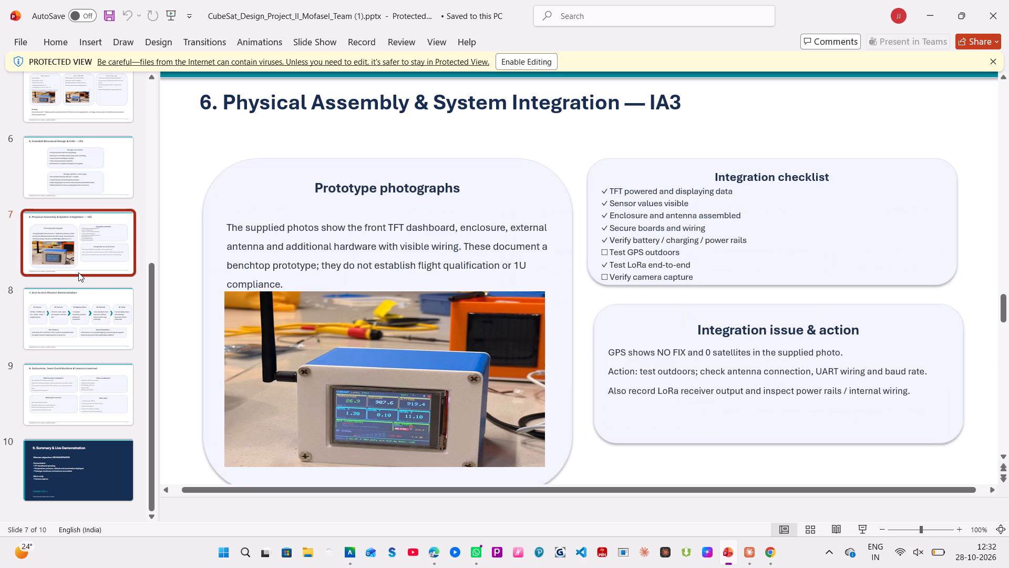
click(48, 170)
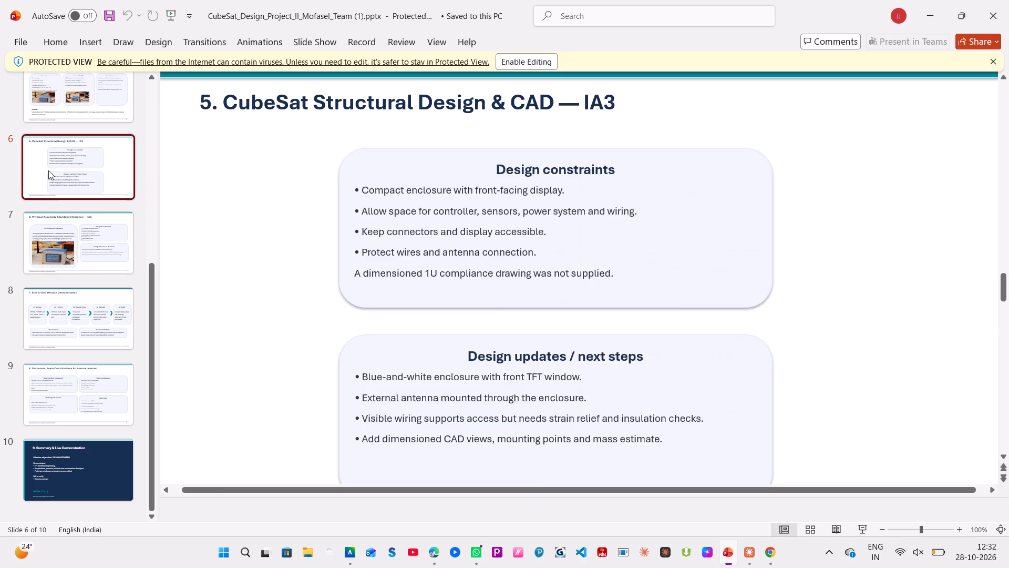
click(68, 109)
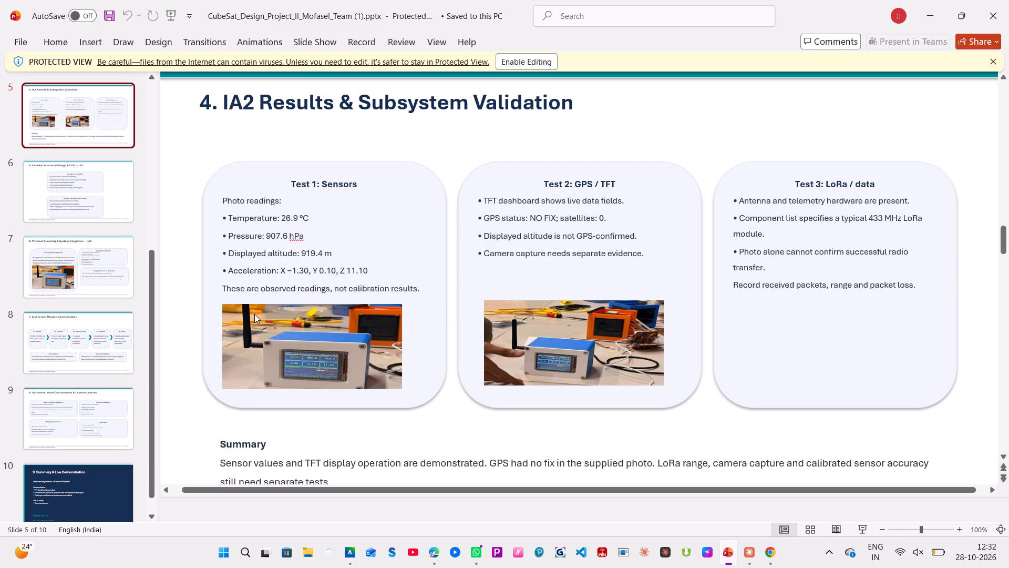
click(108, 114)
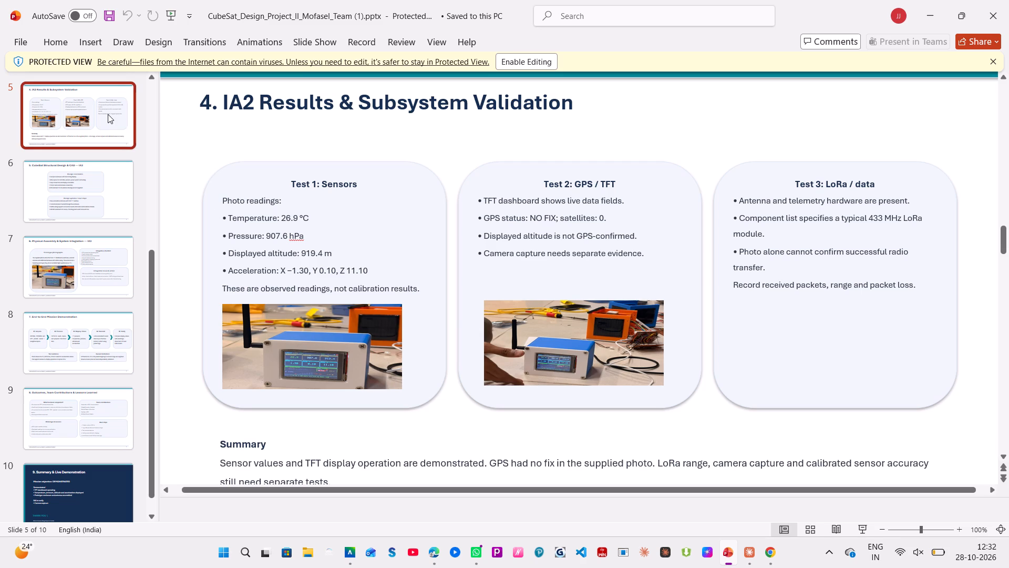
scroll(108, 114, up, 1)
click(78, 272)
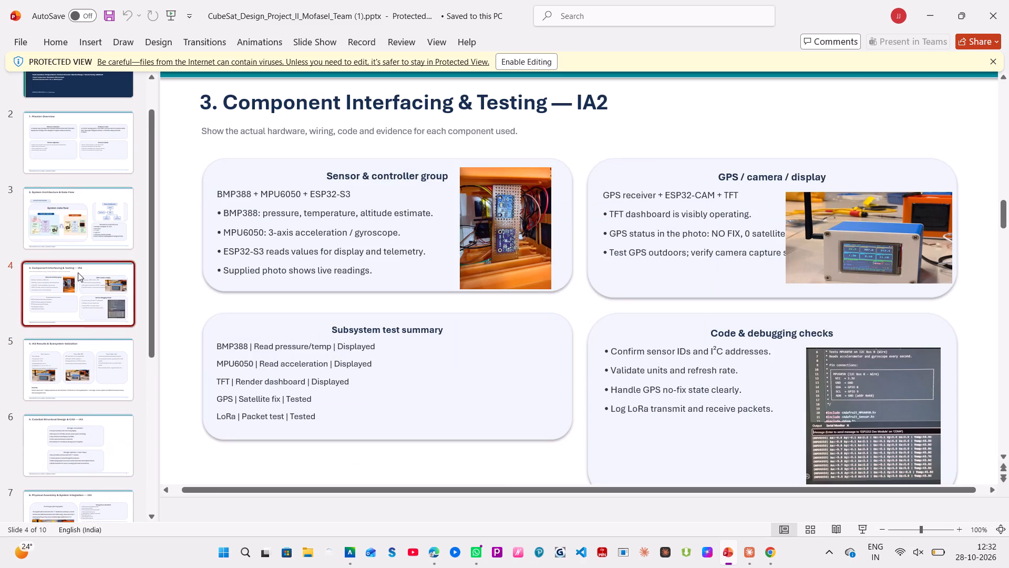
click(70, 224)
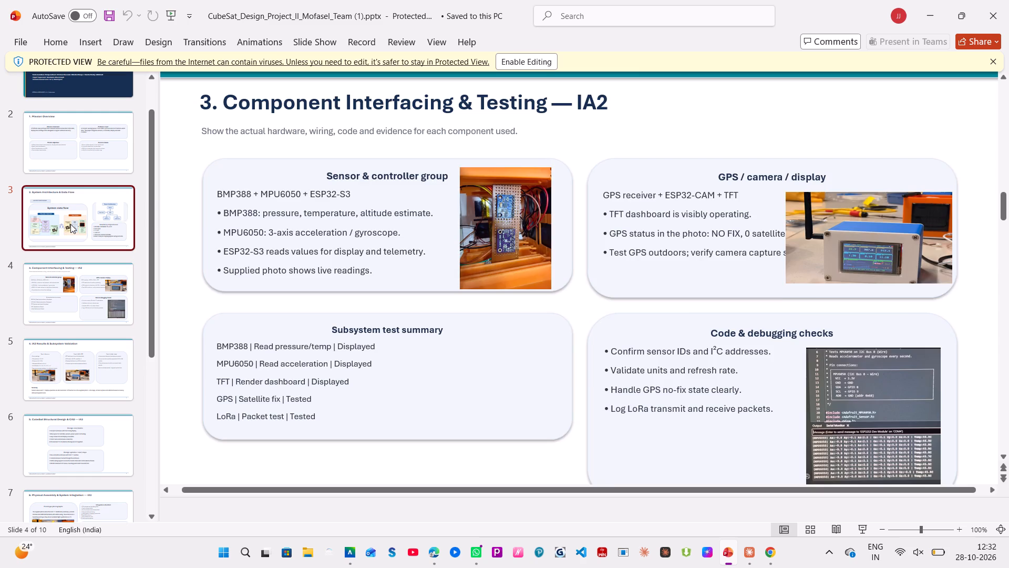
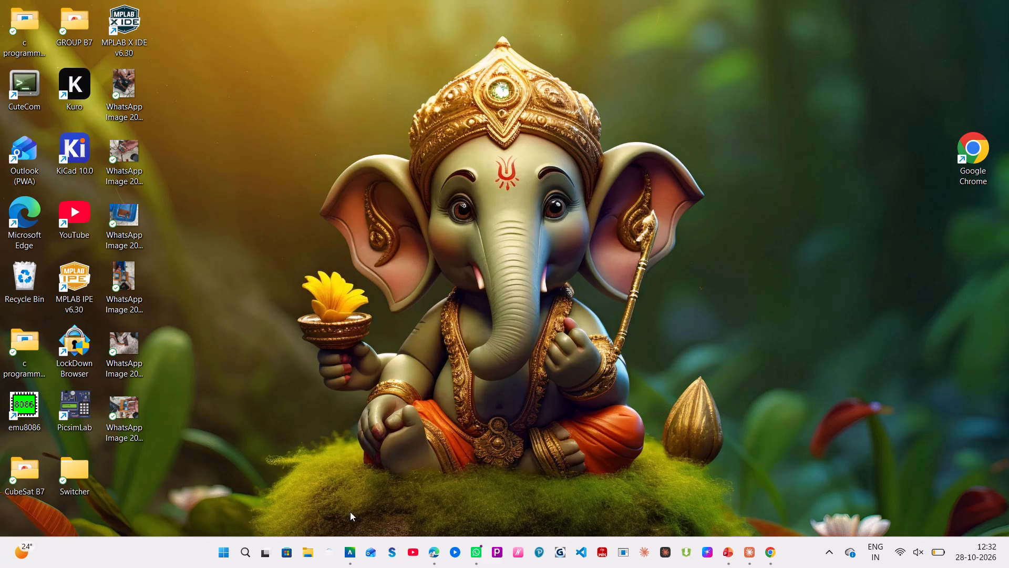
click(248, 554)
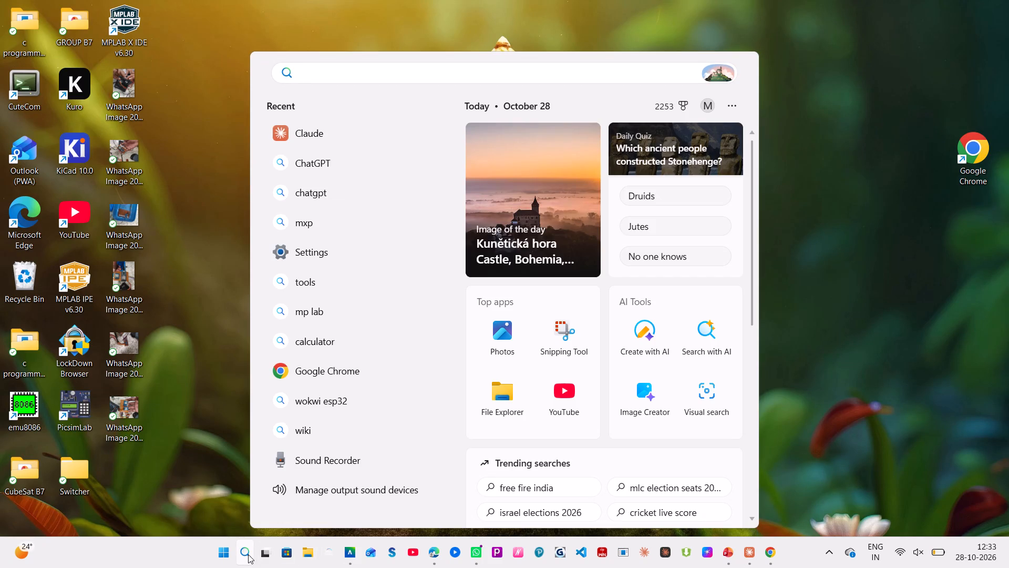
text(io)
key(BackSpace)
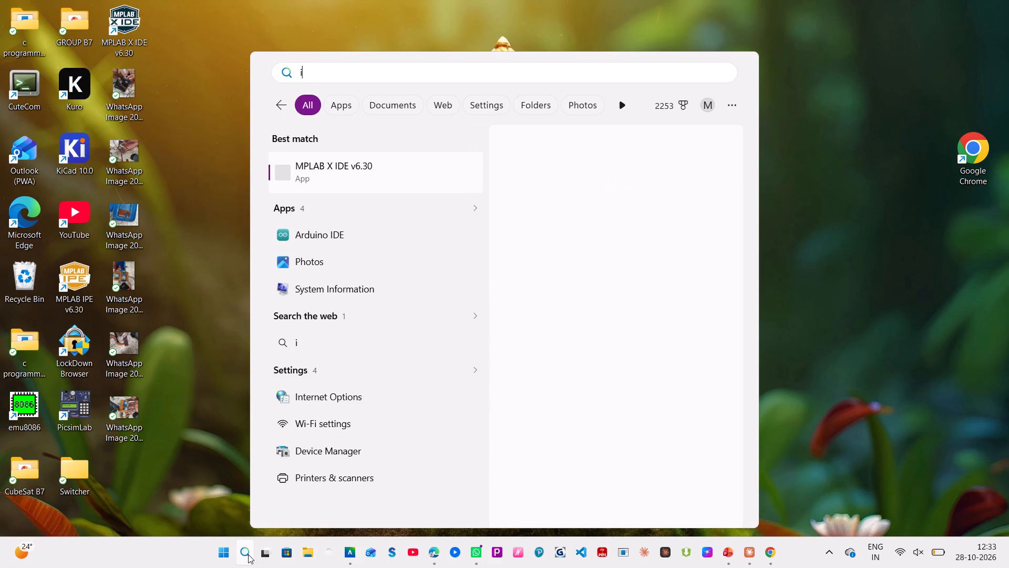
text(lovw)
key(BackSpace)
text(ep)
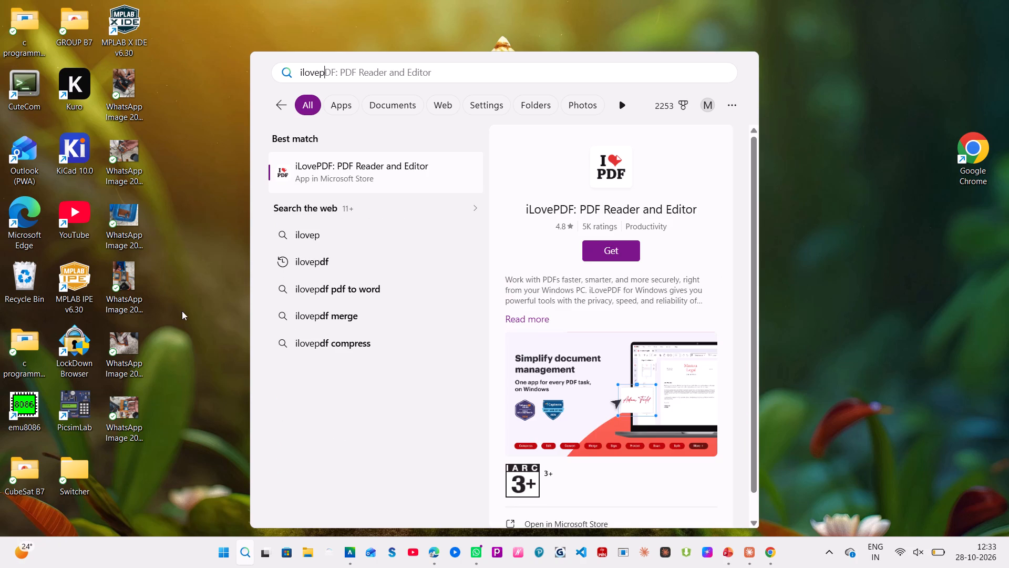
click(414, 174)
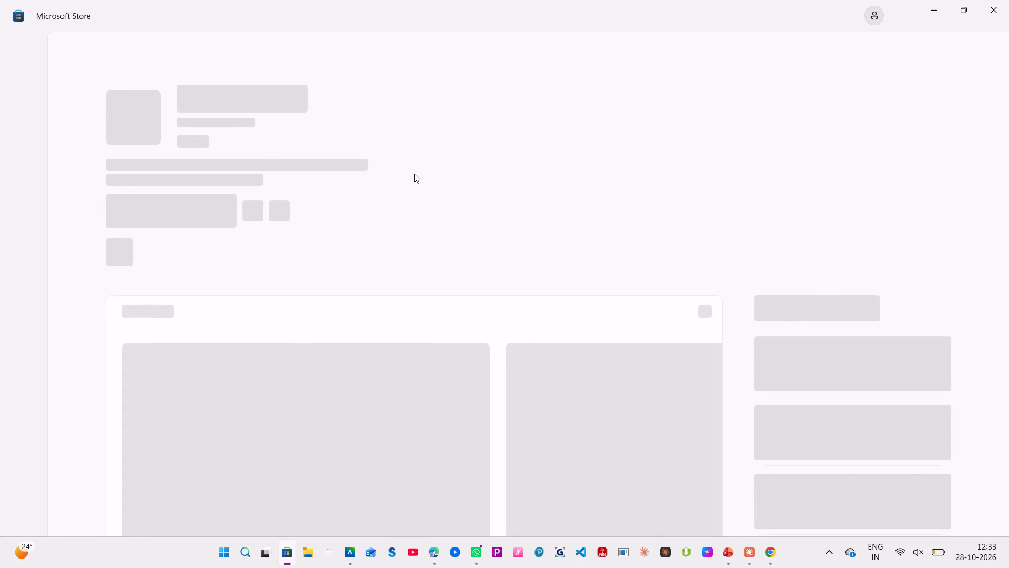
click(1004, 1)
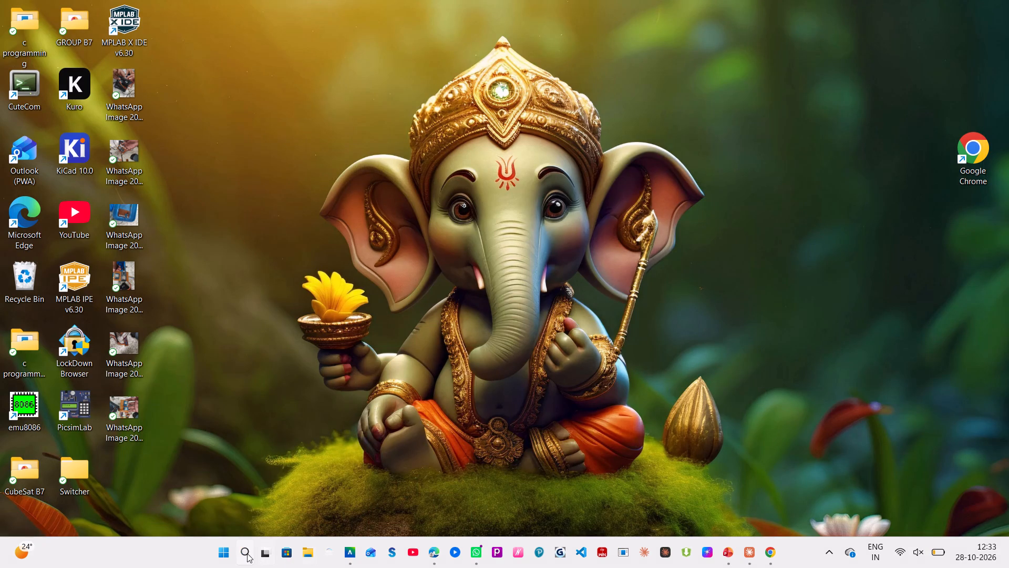
Search Windows for the iLovePDF online PDF tools by entering "ilo".
click(247, 553)
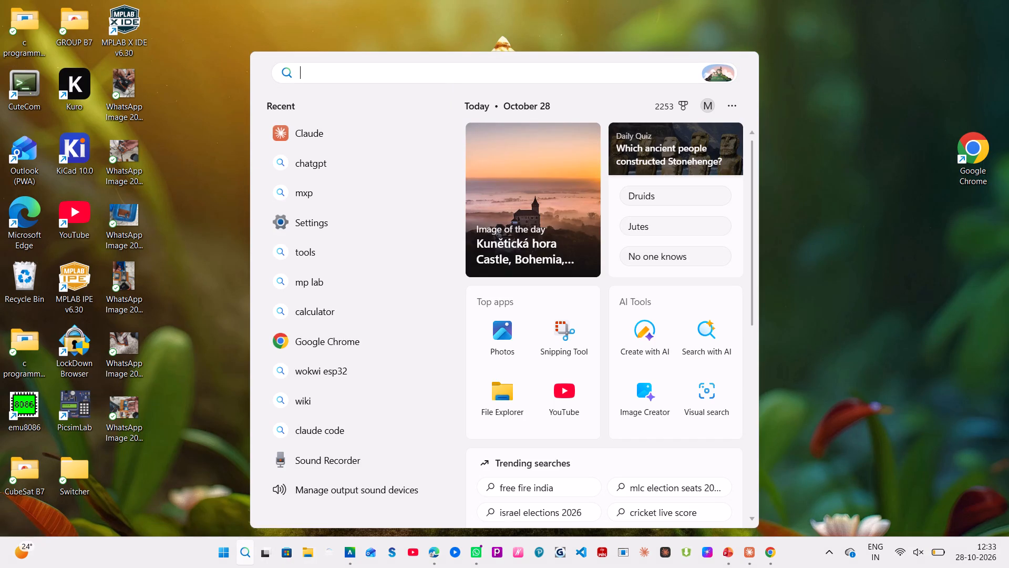
click(449, 74)
text(ilo)
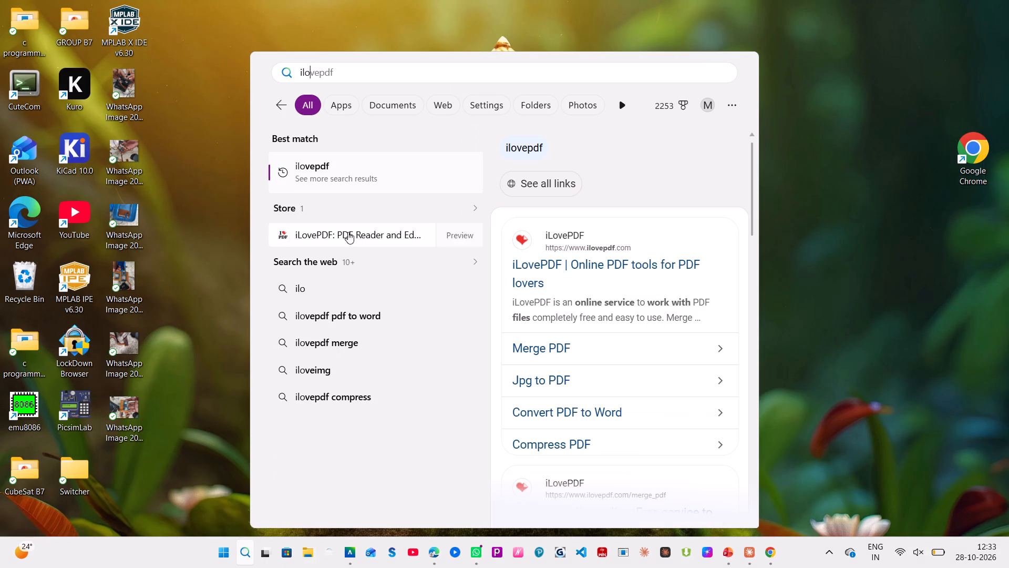
Open the iLovePDF website from the search results and go to its PDF to PowerPoint converter.
click(521, 262)
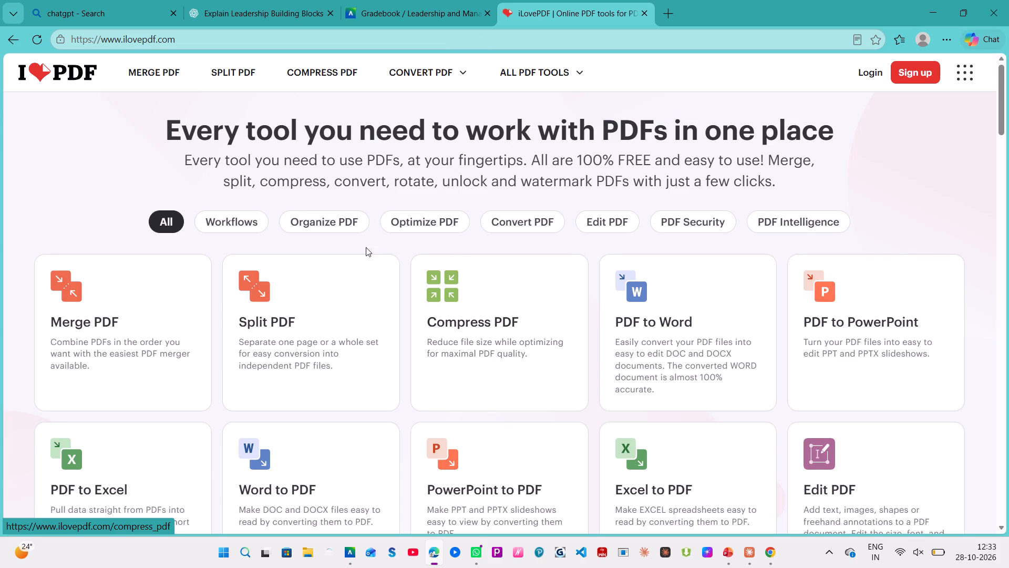
click(883, 305)
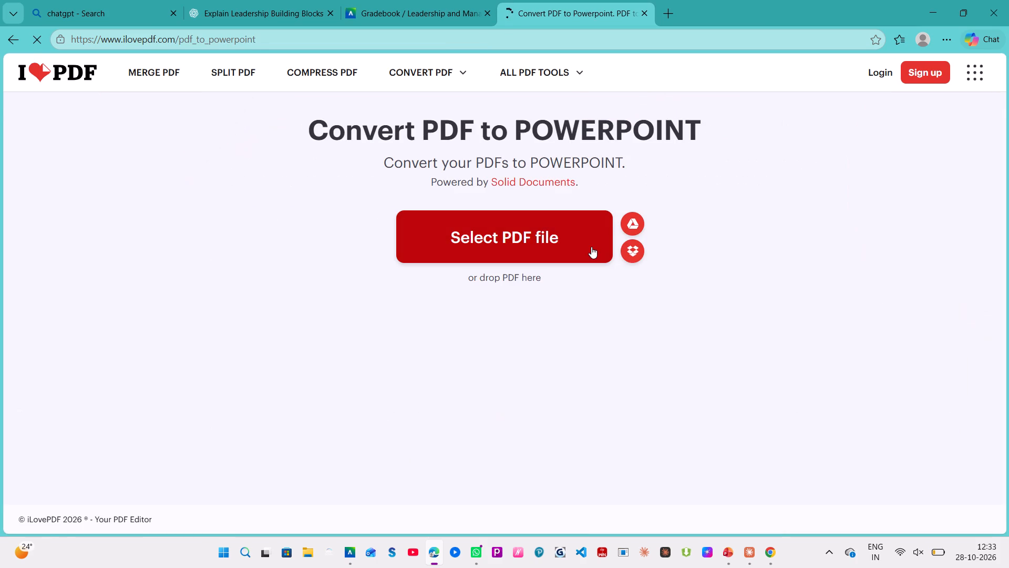
Browse the PDF files in the Downloads folder for one to upload to the PowerPoint converter.
click(591, 247)
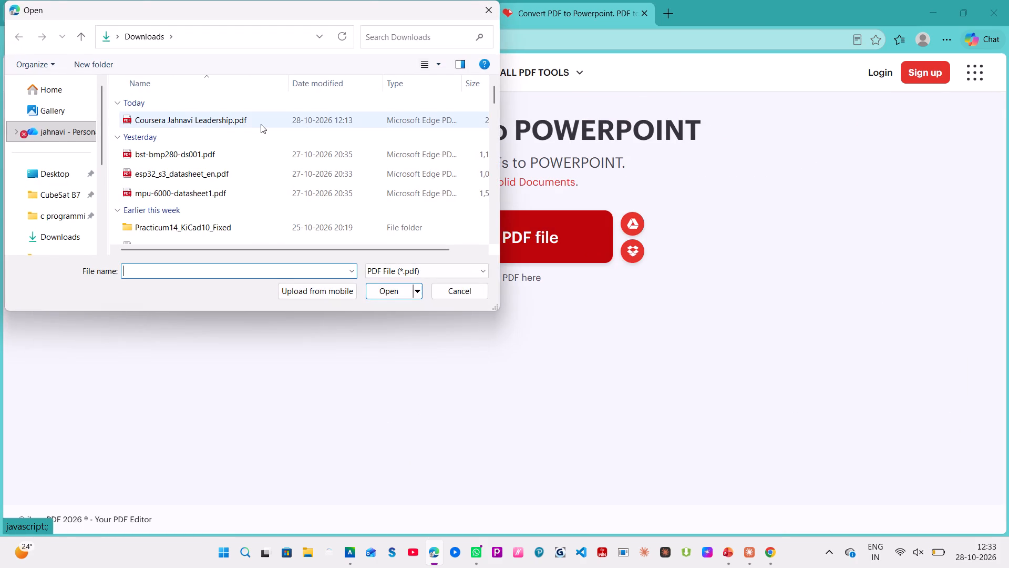
scroll(225, 168, down, 1)
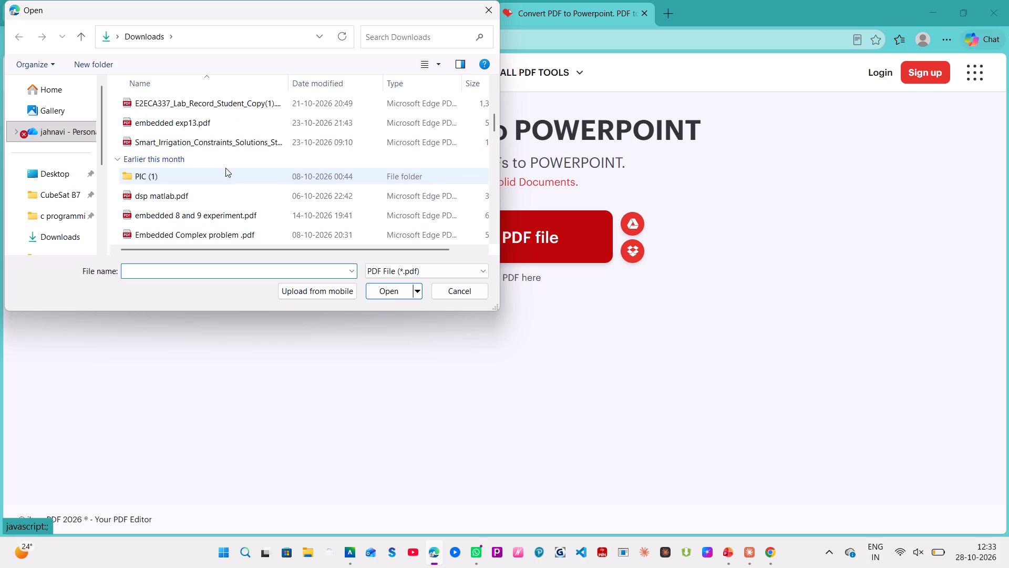
scroll(225, 168, down, 7)
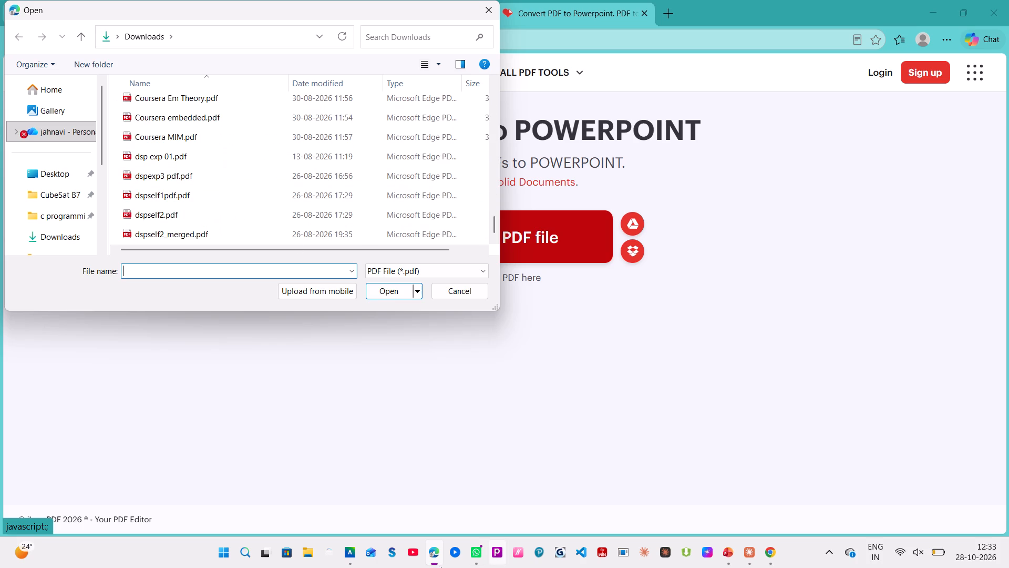
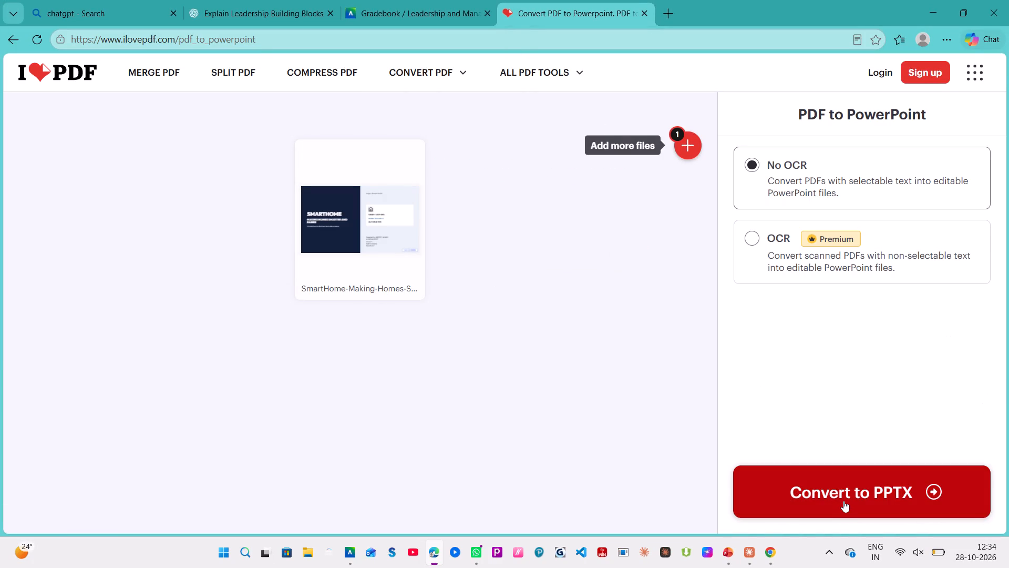
click(843, 501)
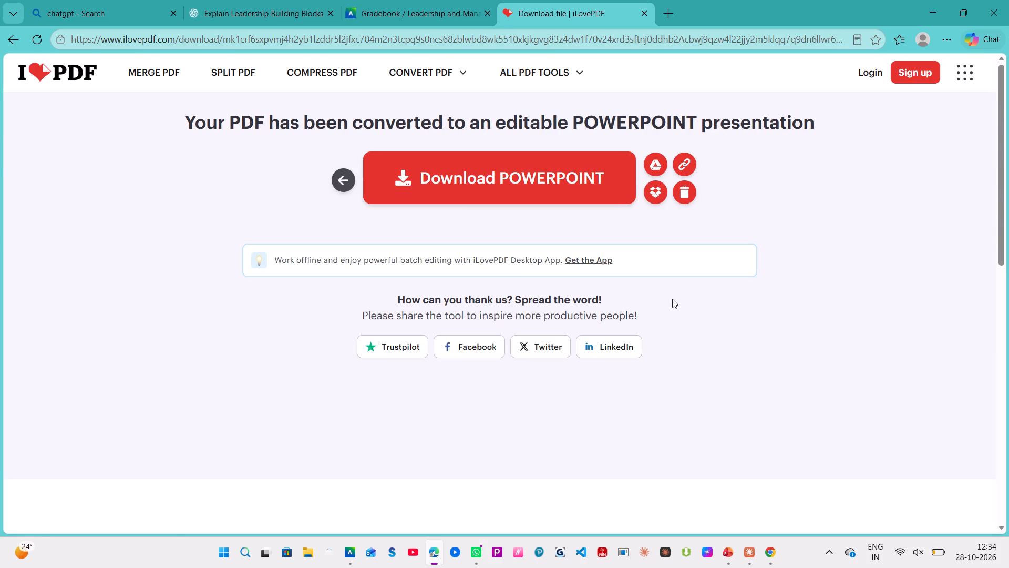
click(547, 176)
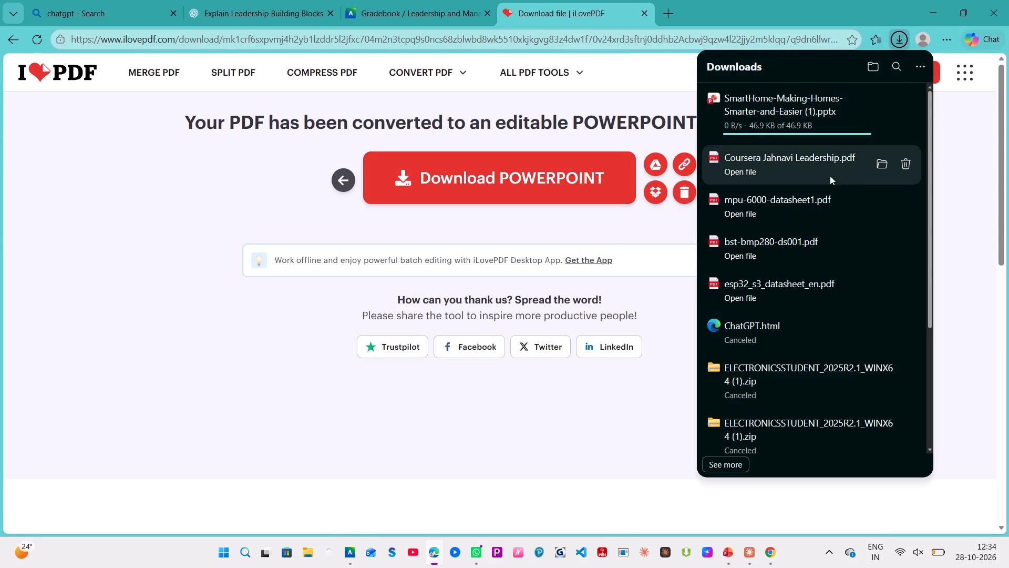
Open the downloaded SmartHome-Making-Homes-Smarter-and-Easier (1).pptx in PowerPoint.
click(743, 125)
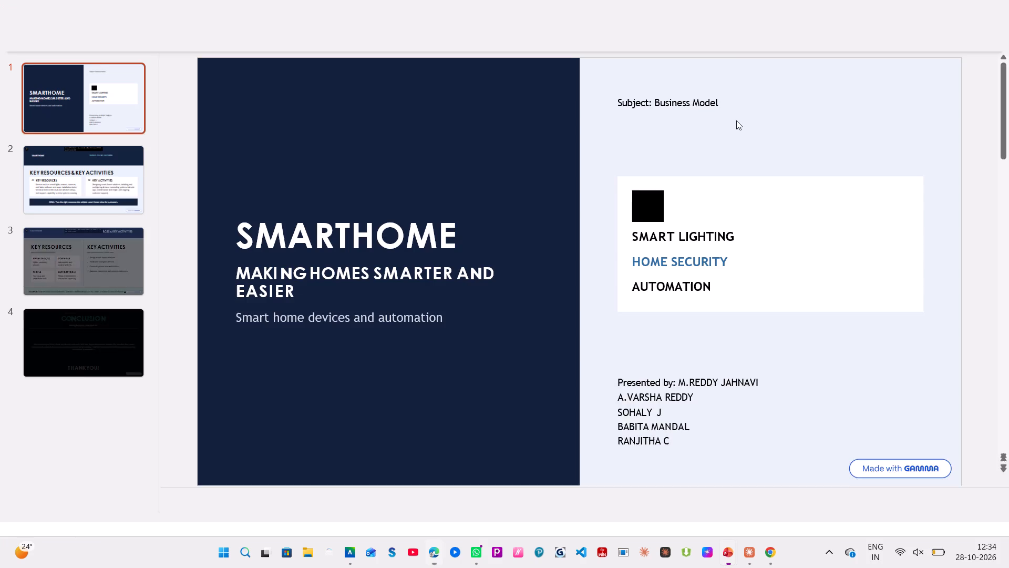
Enable editing of the SmartHome presentation.
click(549, 60)
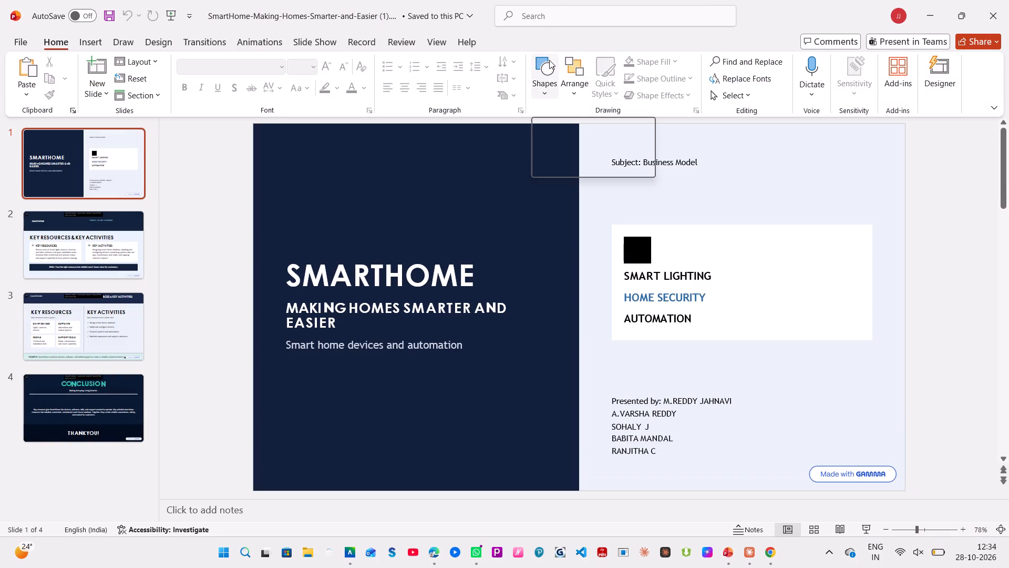
Check Designer for design ideas for the title slide and close it again.
click(945, 96)
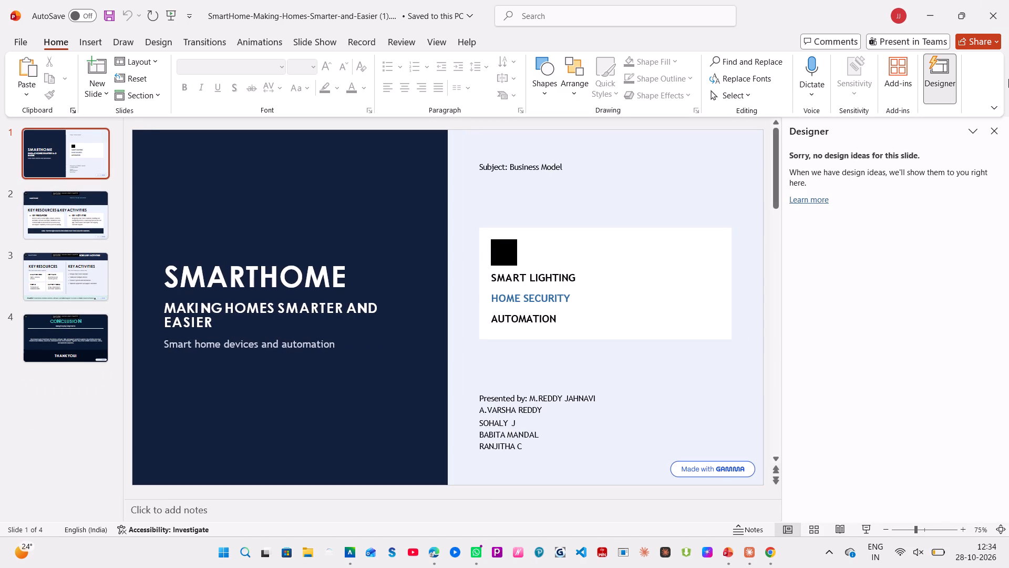
click(992, 127)
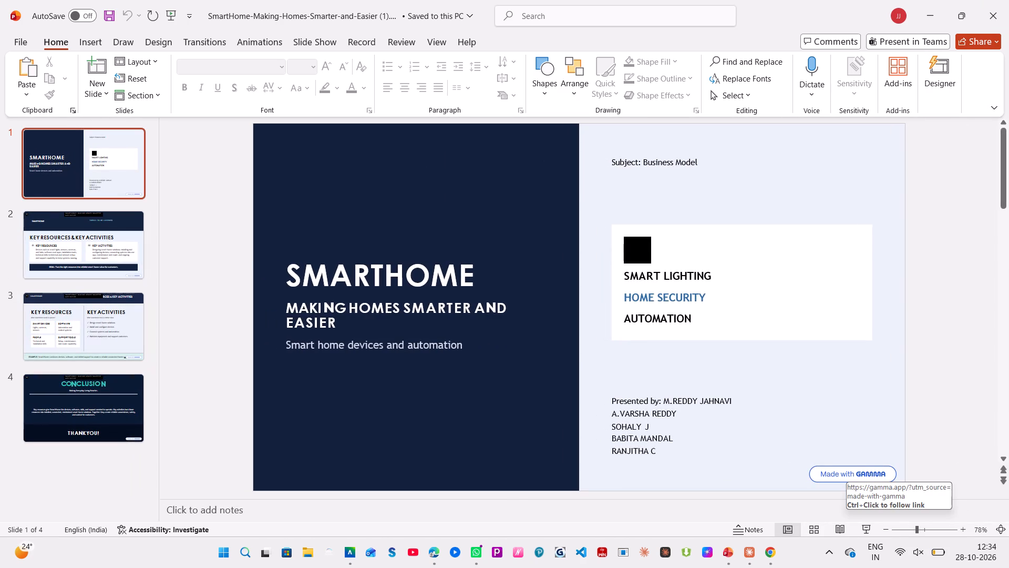
Delete the "Made with Gamma" badge from the SmartHome title slide.
click(844, 471)
click(851, 472)
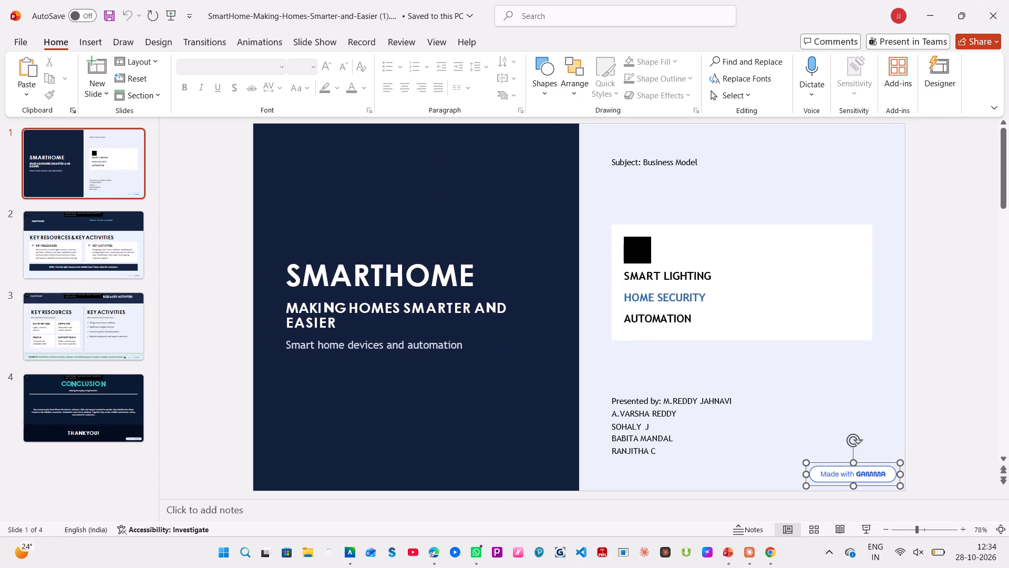
key(Delete)
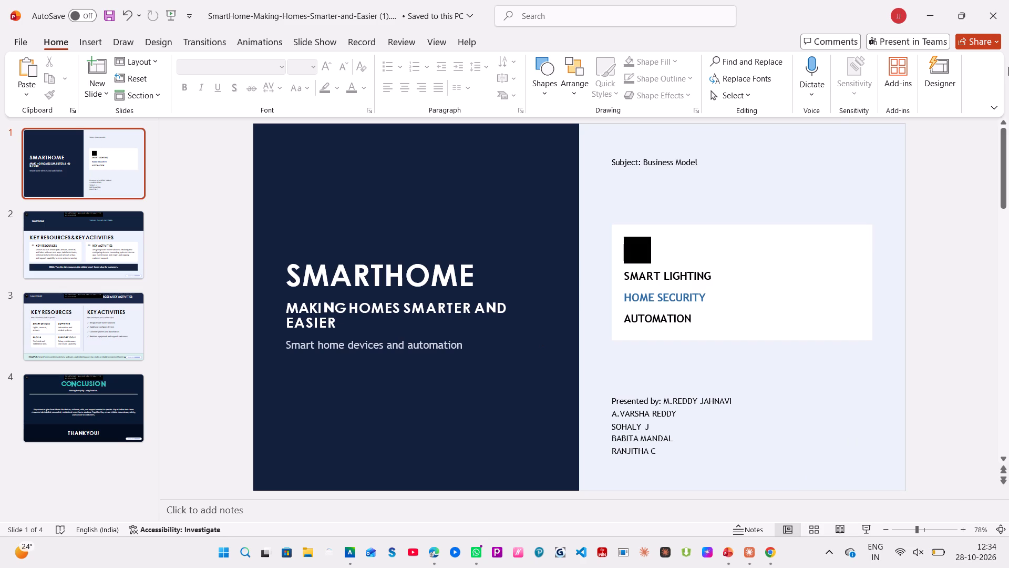
Check Designer again for design ideas for the title slide, then close it.
click(941, 78)
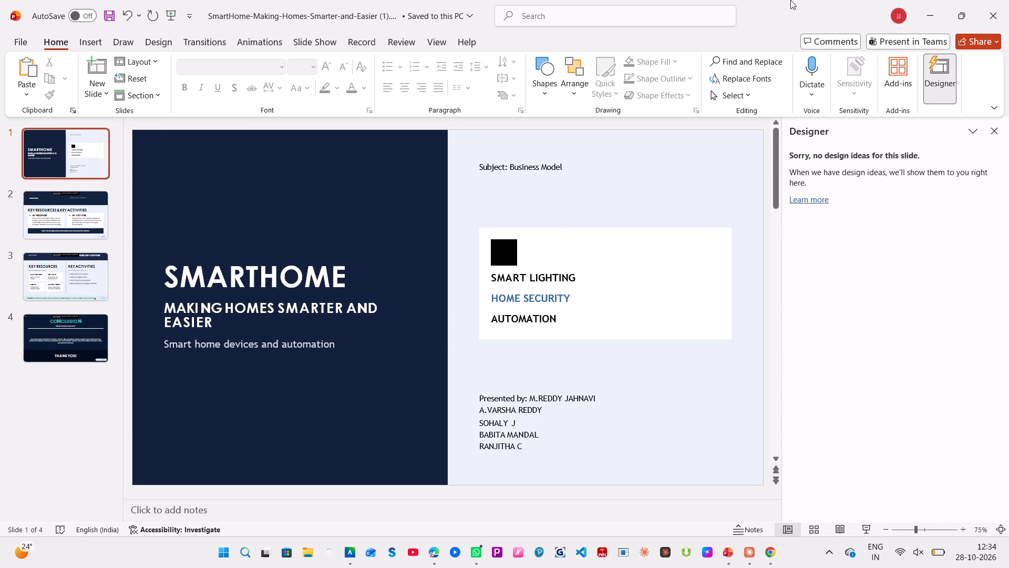
click(996, 130)
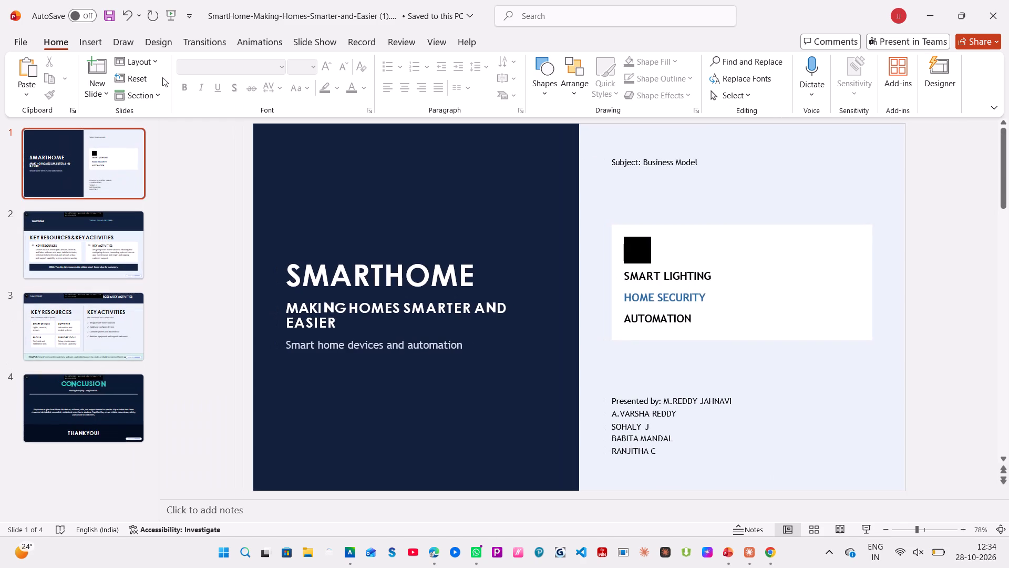
Delete the "Made with Gamma" badge from slides 2, 3 and 4.
click(131, 259)
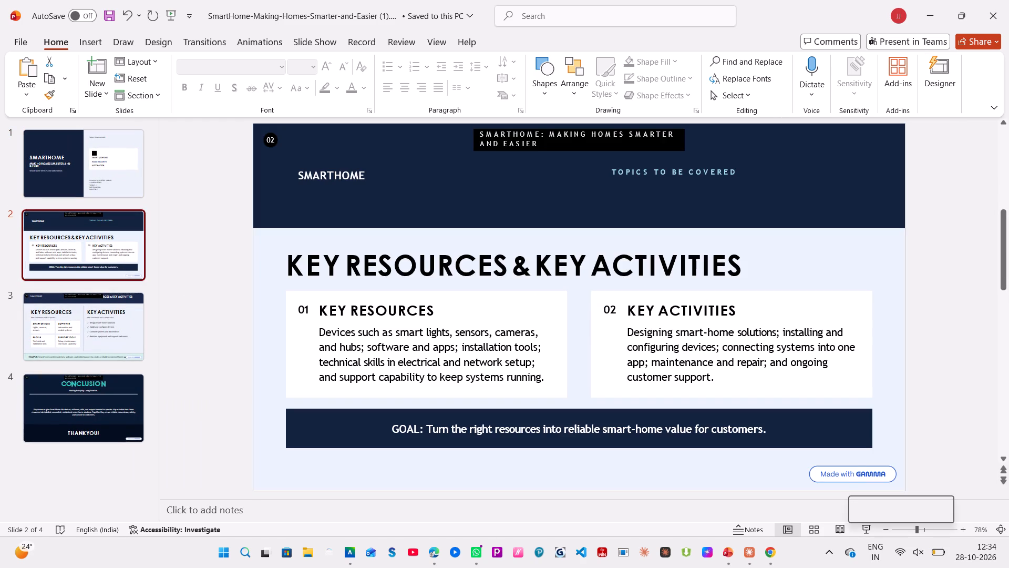
click(847, 471)
key(Delete)
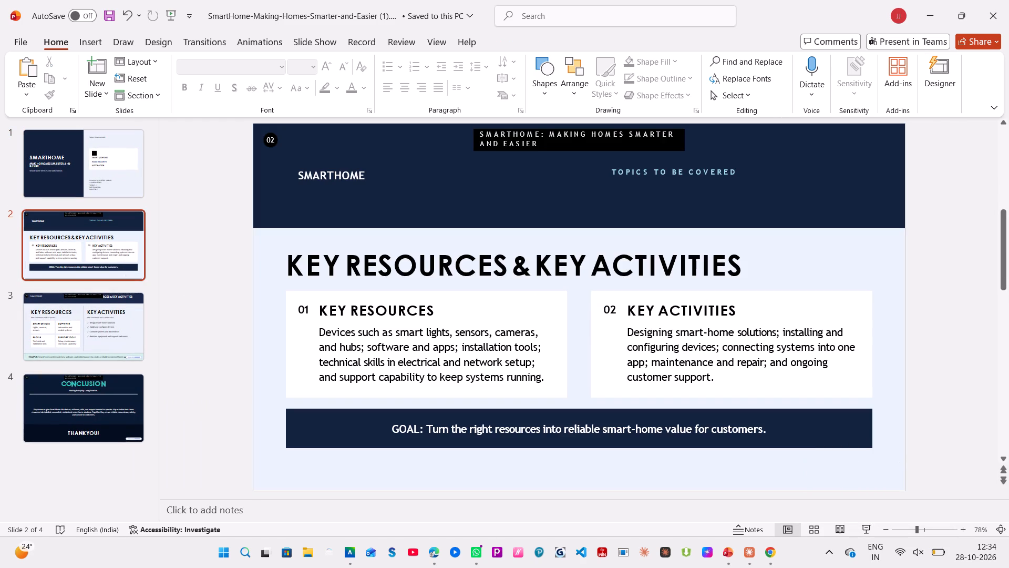
click(114, 336)
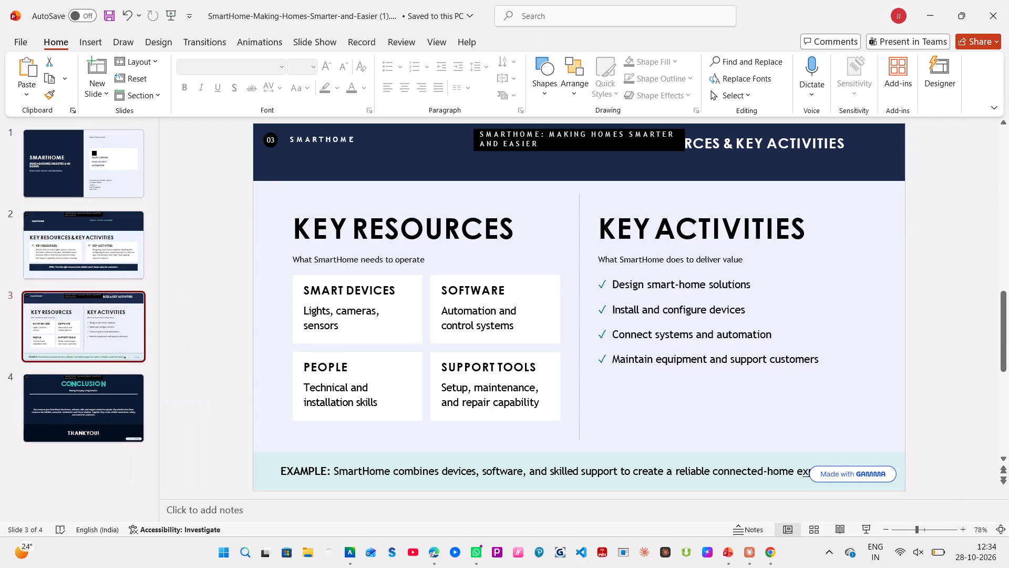
click(835, 472)
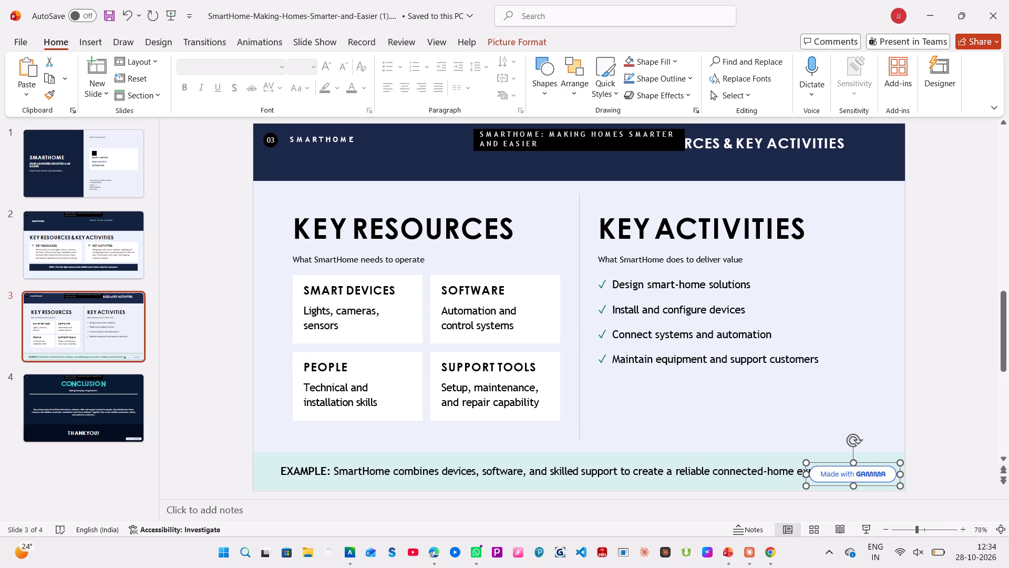
key(Delete)
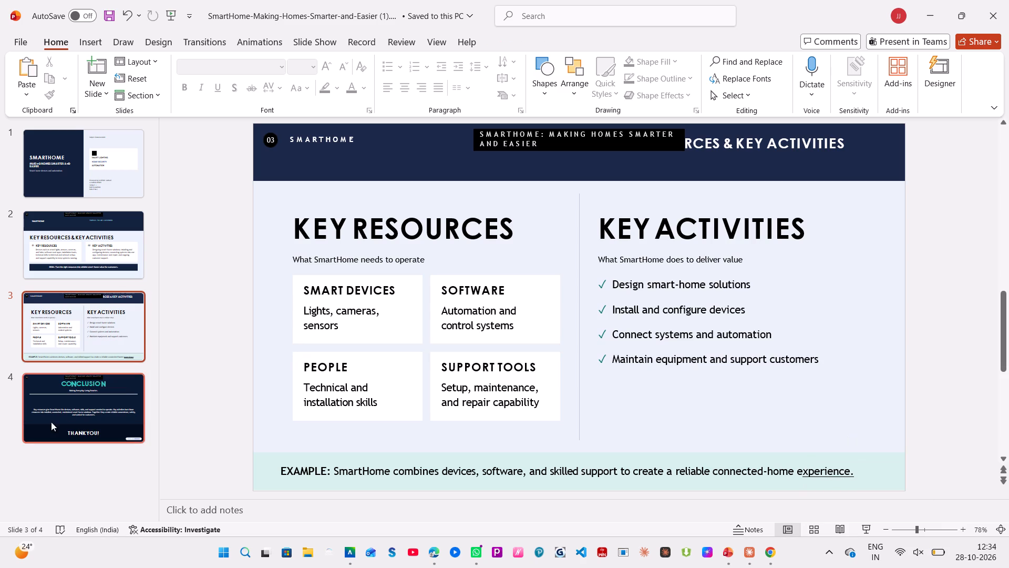
click(69, 410)
click(857, 474)
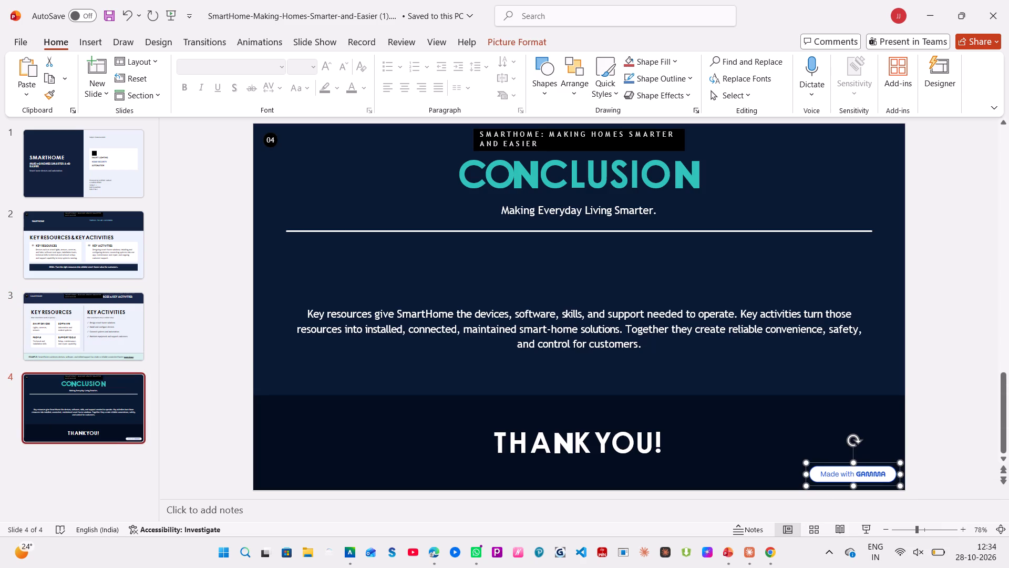
key(Delete)
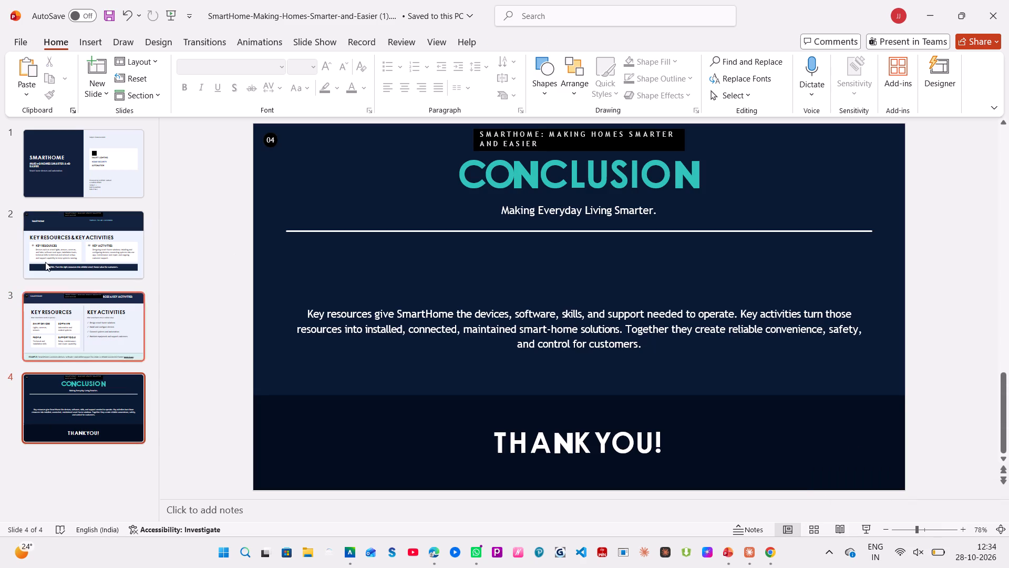
Look for Designer ideas for the title slide and for slide 2.
click(91, 168)
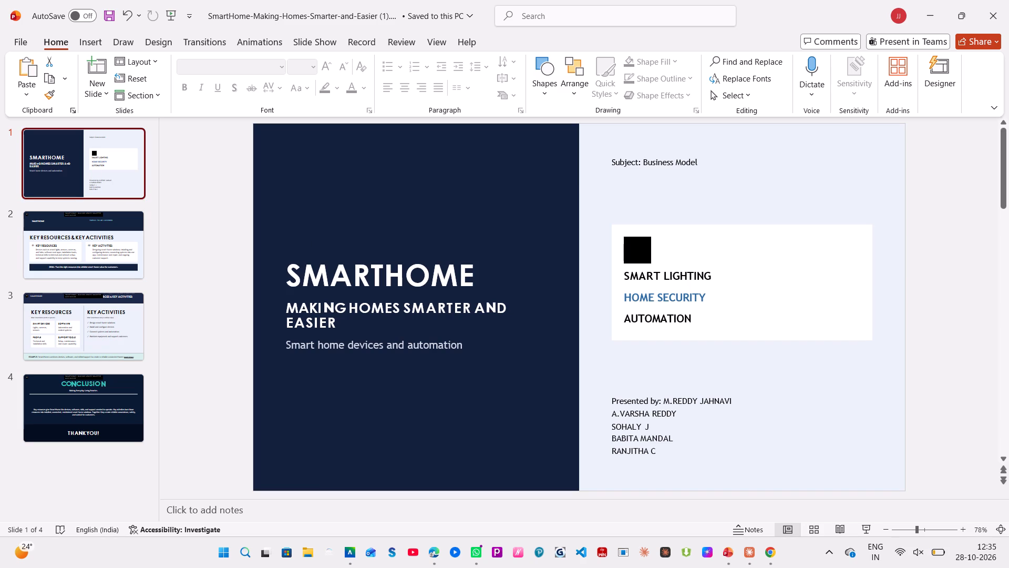
click(928, 93)
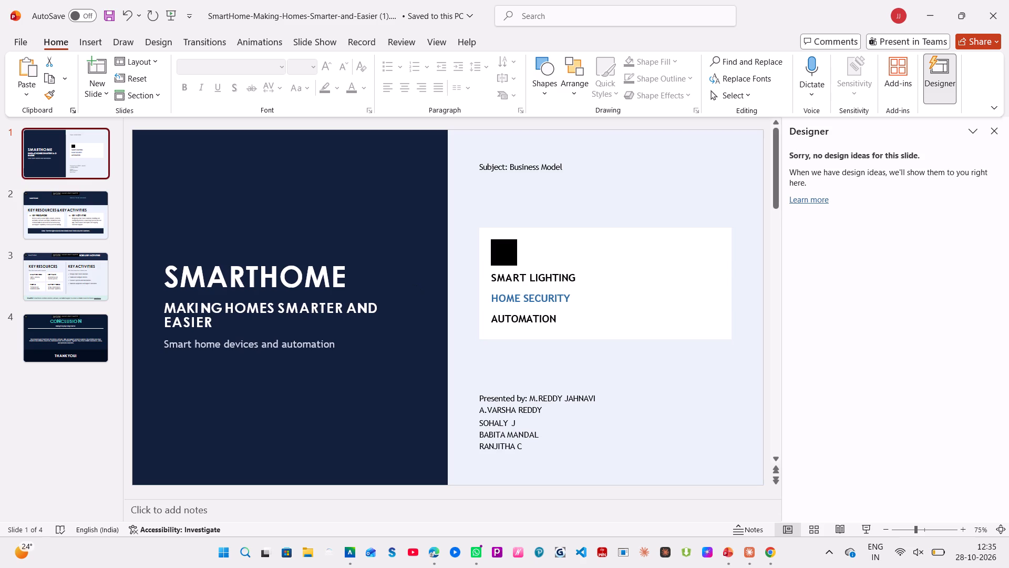
click(77, 215)
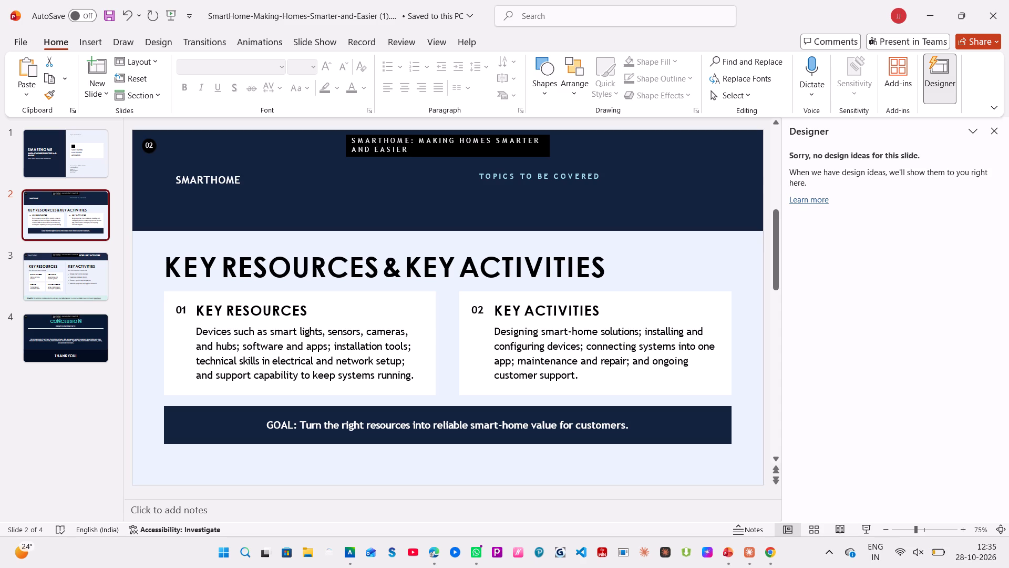
Set the font colour of the "SmartHome: Making Homes Smarter and Easier" header on the Conclusion slide to White, Background 1.
click(74, 331)
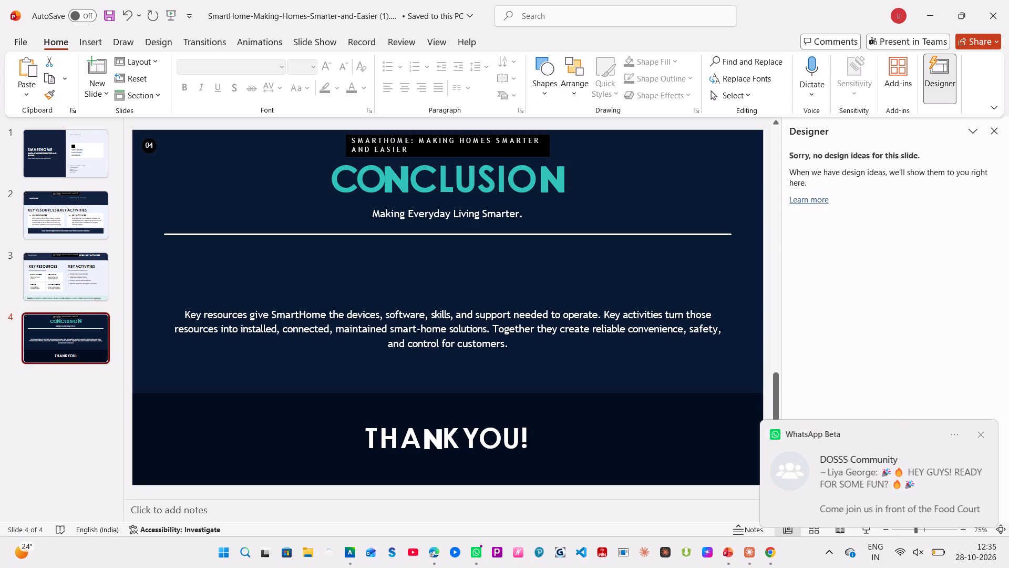
click(362, 143)
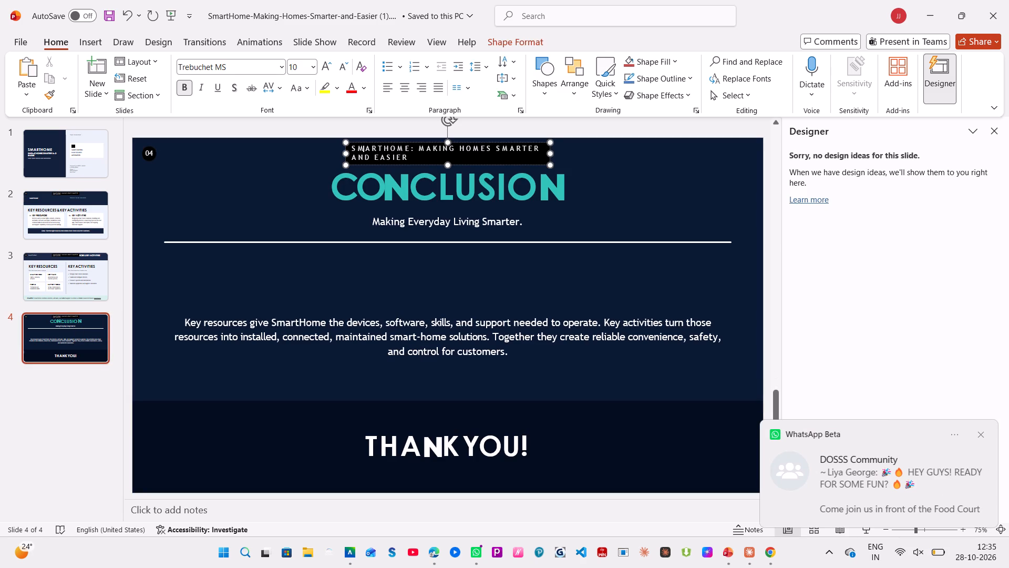
drag(352, 148, 413, 158)
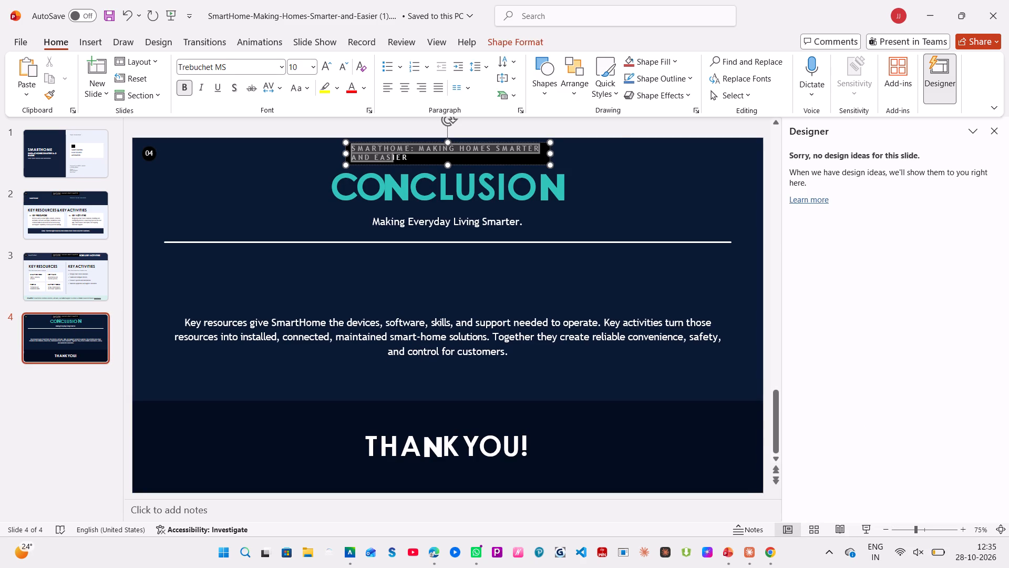
drag(413, 158, 424, 159)
click(553, 135)
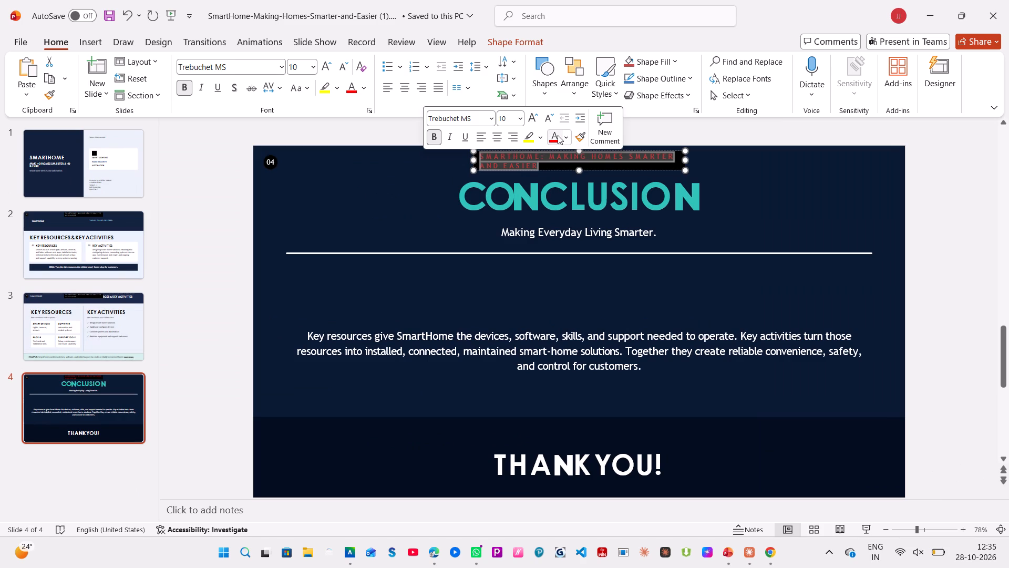
click(566, 134)
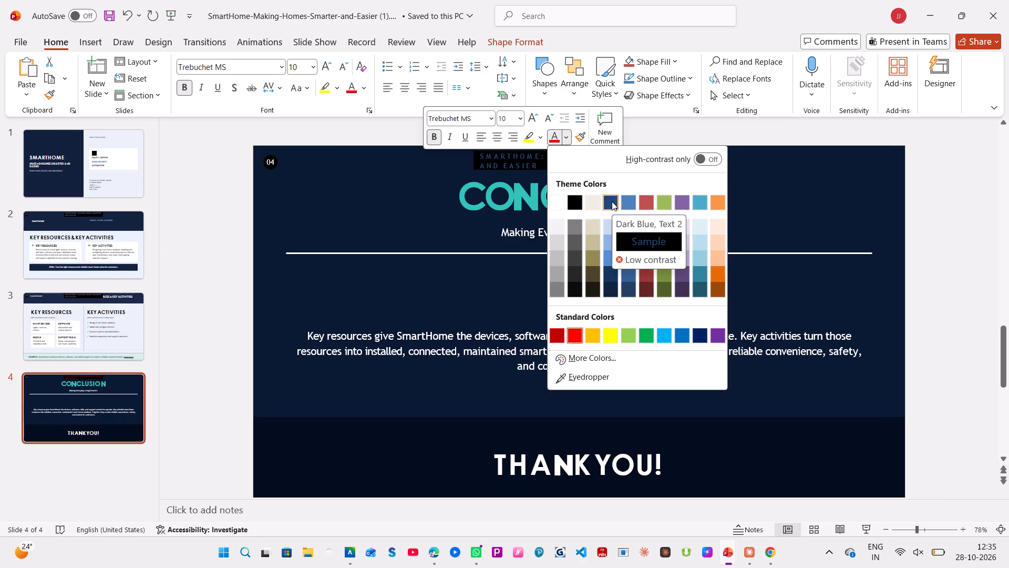
click(555, 207)
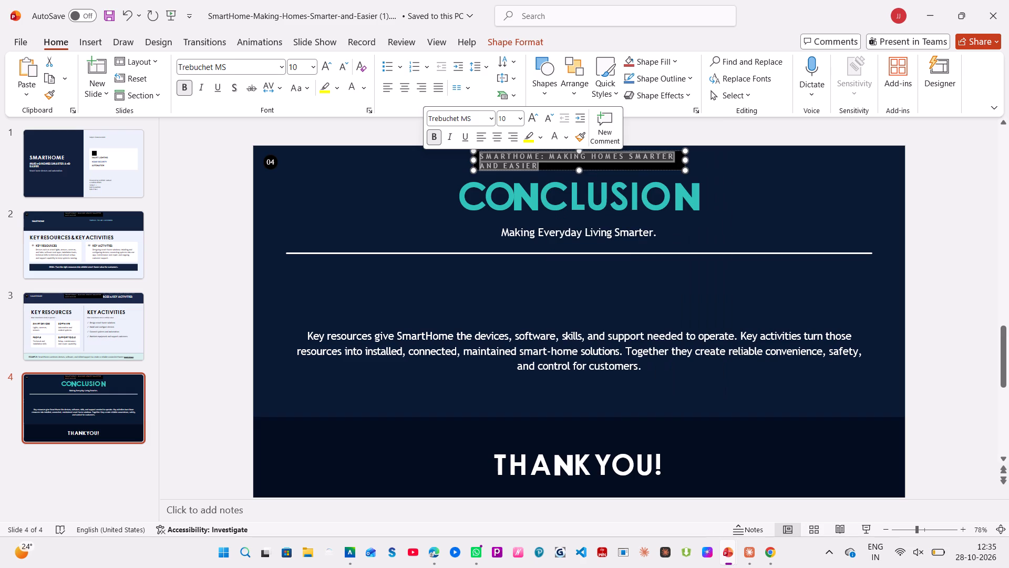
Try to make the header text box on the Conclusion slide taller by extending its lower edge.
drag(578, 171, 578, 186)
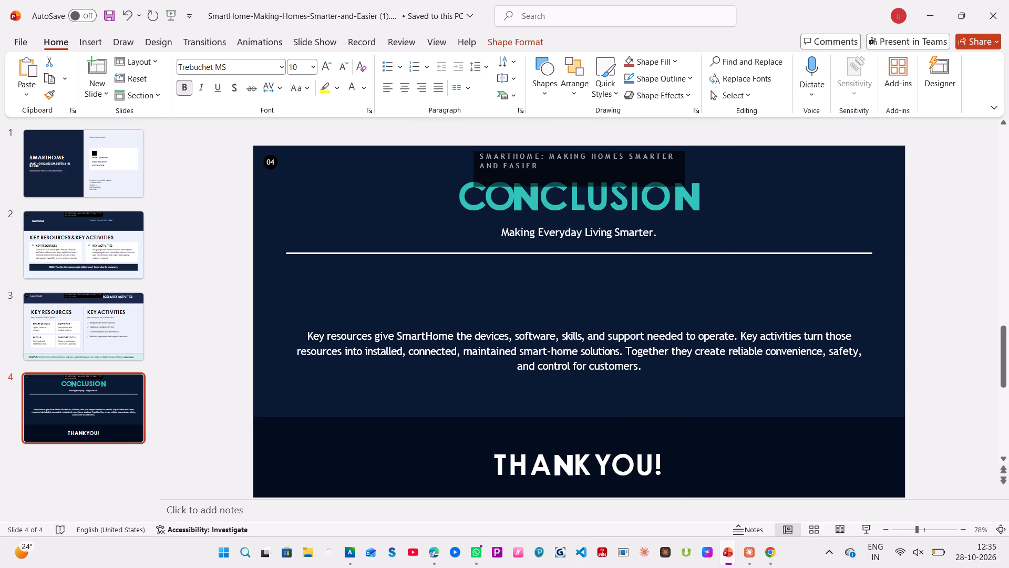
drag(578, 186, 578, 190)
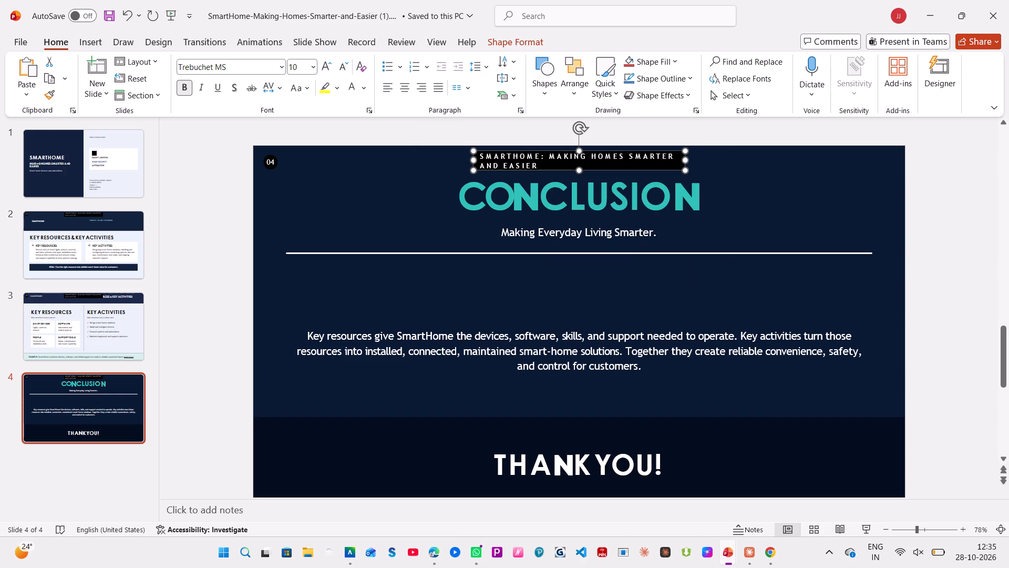
Set the font size of the Conclusion slide's header text to 14.
drag(479, 156, 537, 164)
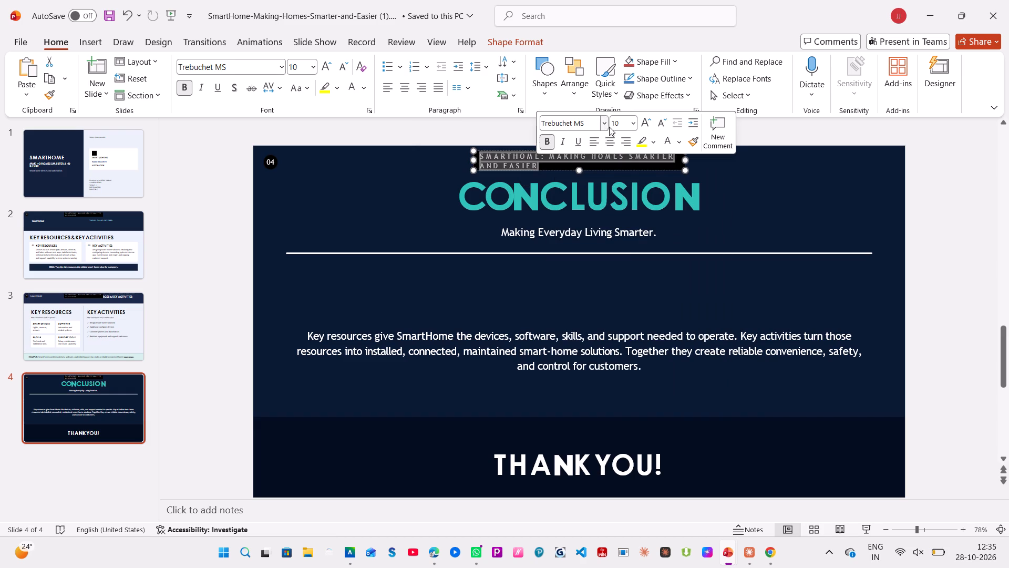
click(633, 123)
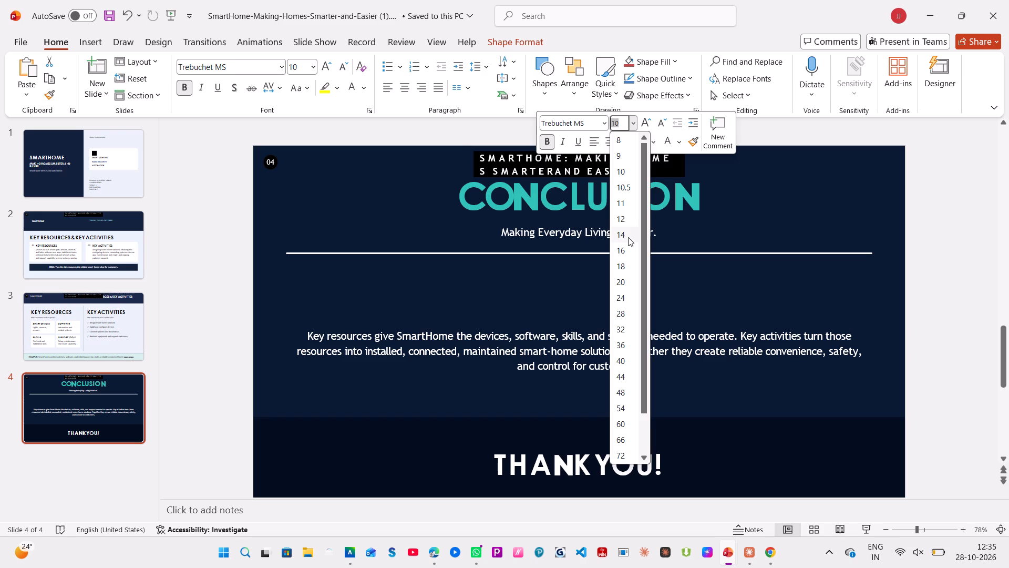
click(628, 237)
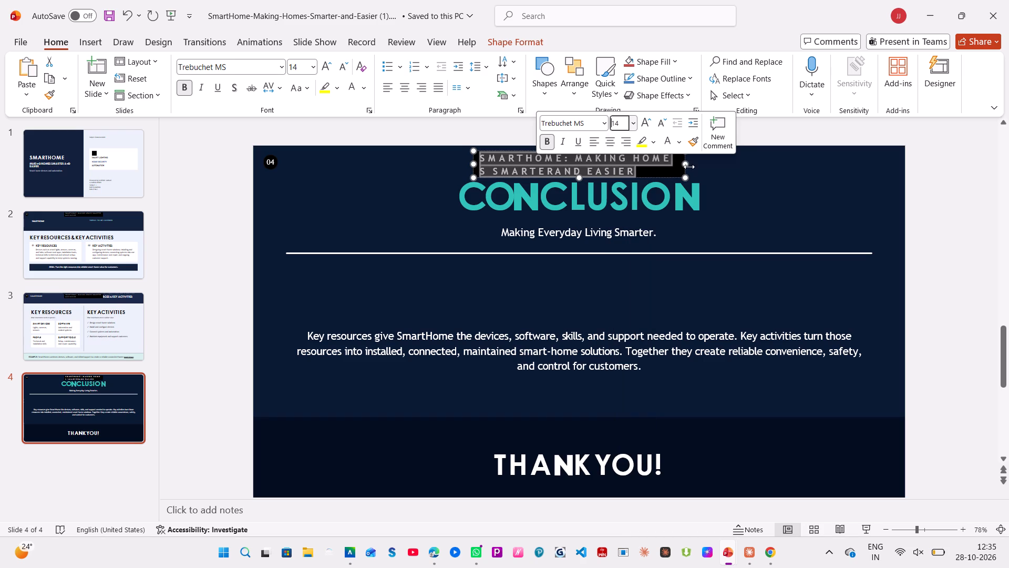
Widen the Conclusion slide's header text box on both sides so its text fits on one line.
drag(685, 165, 760, 166)
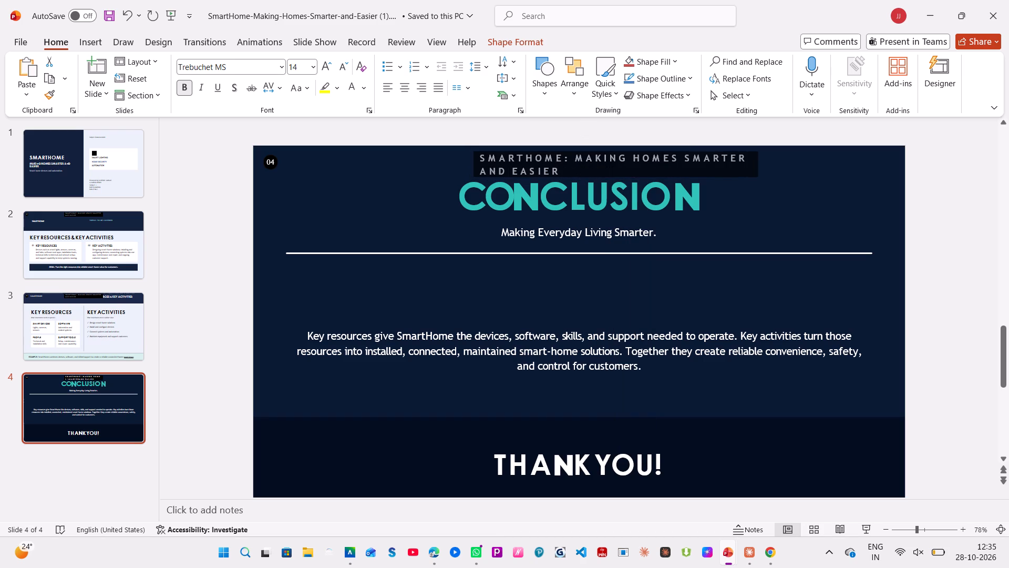
drag(760, 166, 802, 159)
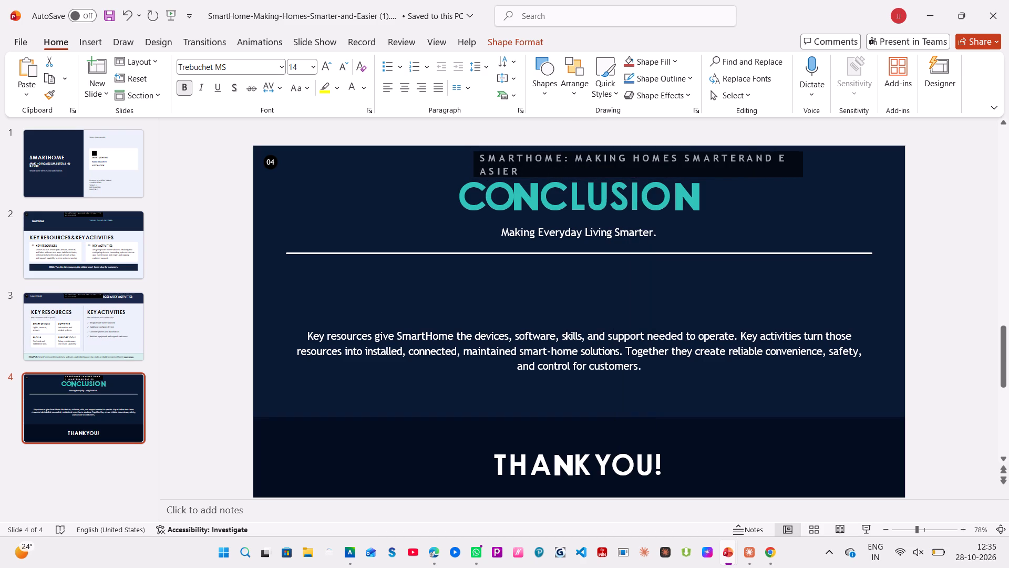
drag(802, 159, 842, 166)
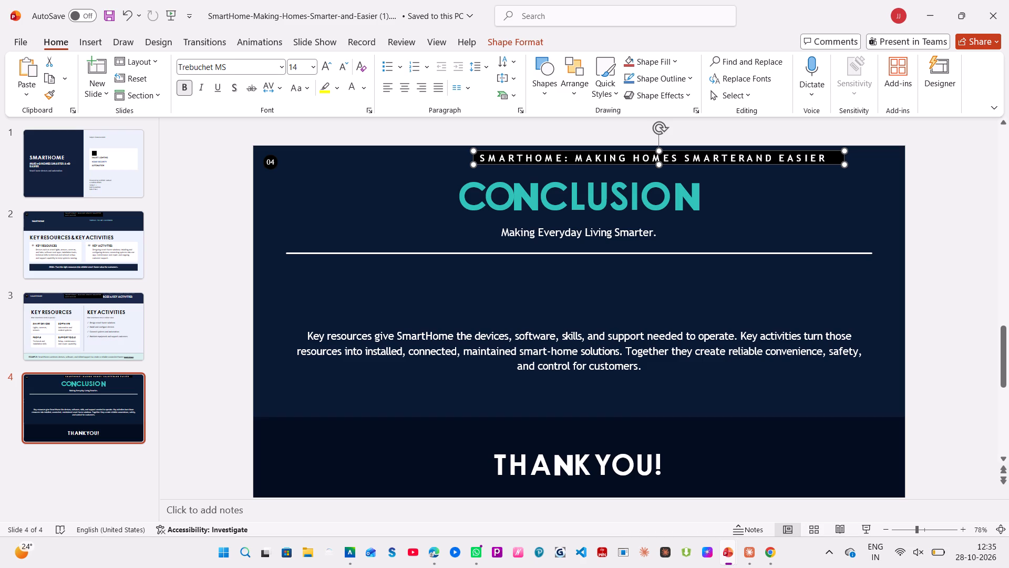
drag(472, 157, 441, 163)
Widen the black header text box on slide 3 leftward so its text fits on one line.
click(117, 324)
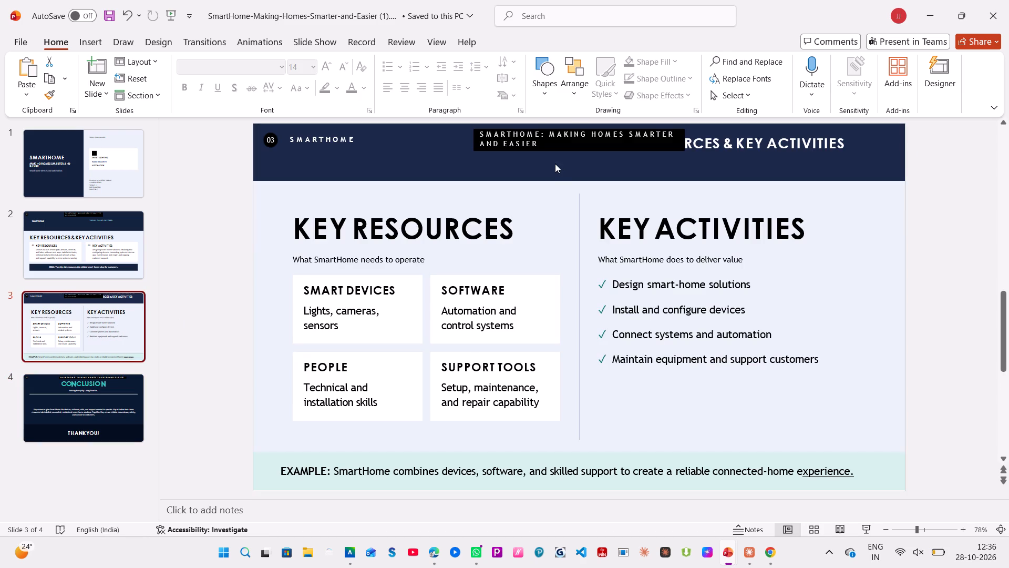
click(534, 142)
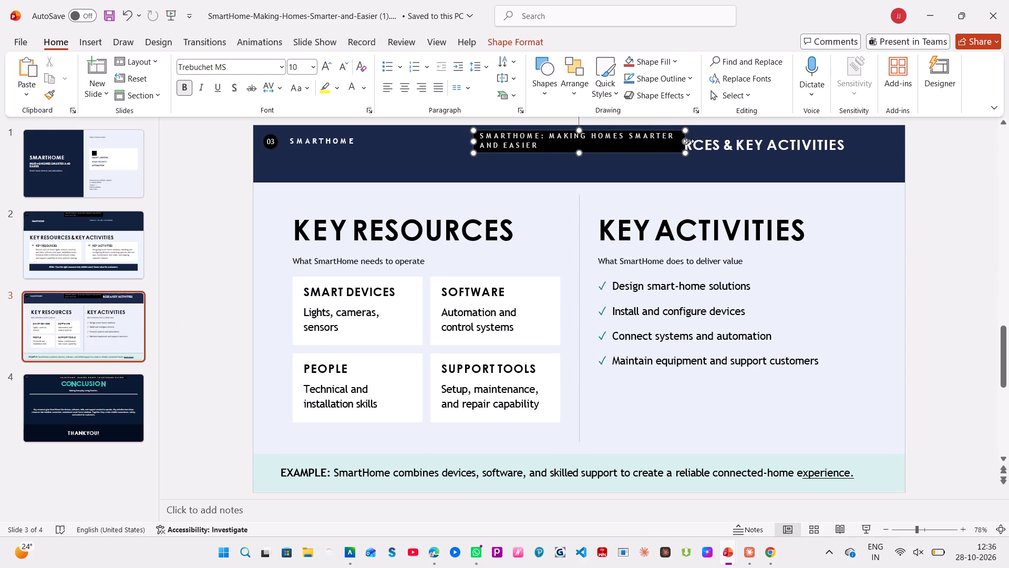
drag(472, 141, 387, 146)
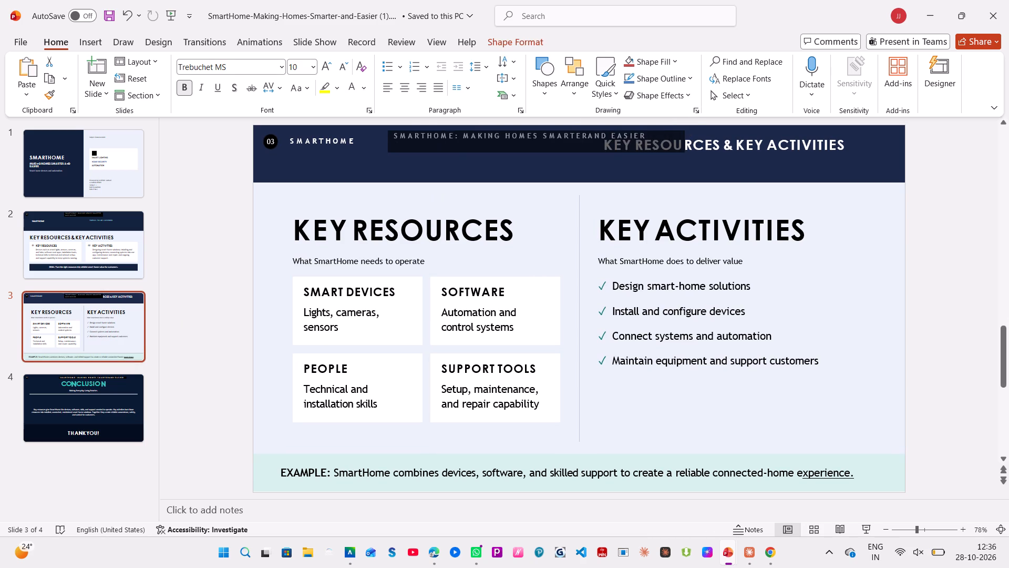
drag(387, 146, 373, 146)
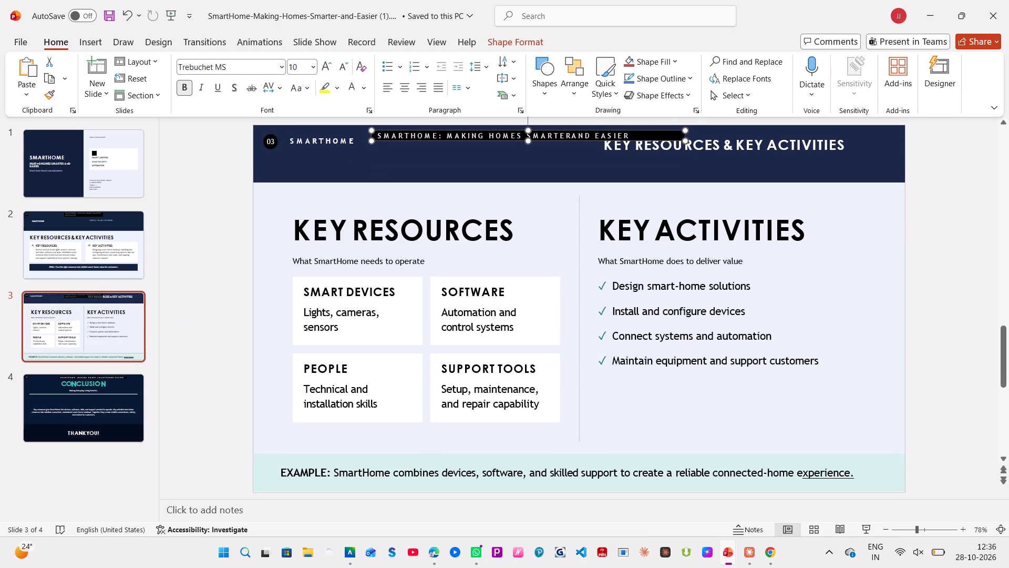
Set the font size of the black header box's text on slide 3 to 14.
drag(377, 133, 637, 128)
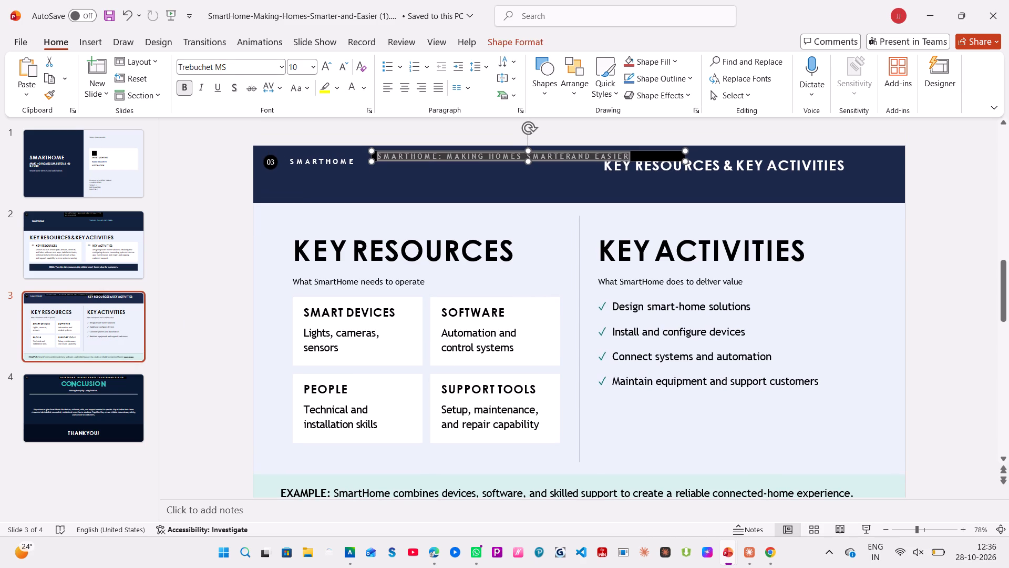
drag(637, 128, 639, 128)
click(736, 87)
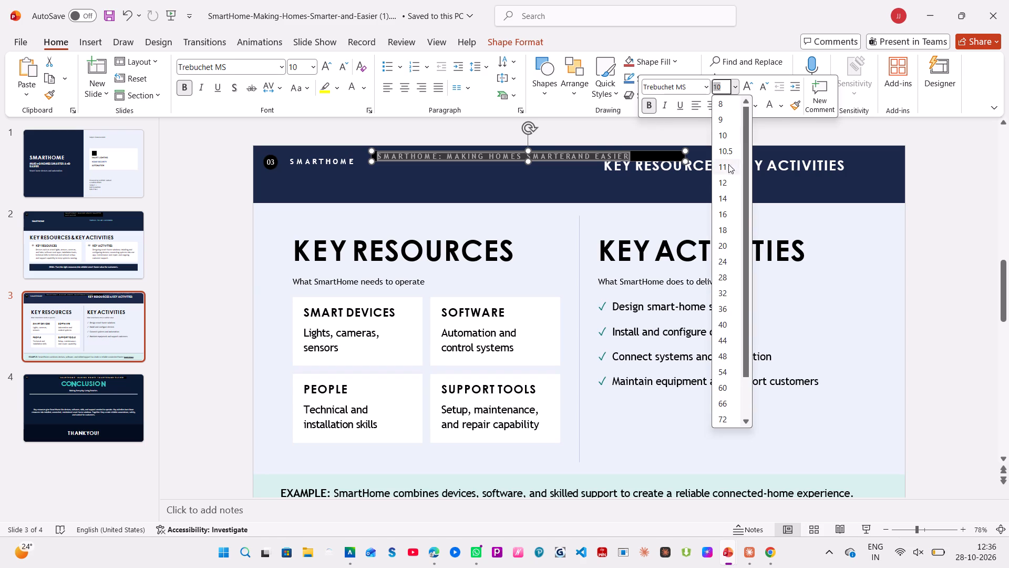
click(723, 192)
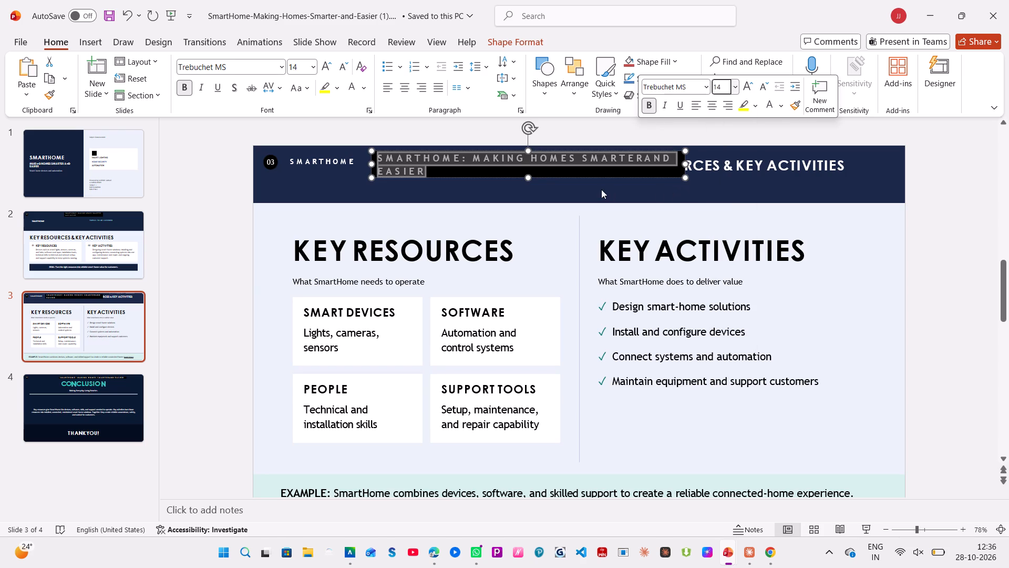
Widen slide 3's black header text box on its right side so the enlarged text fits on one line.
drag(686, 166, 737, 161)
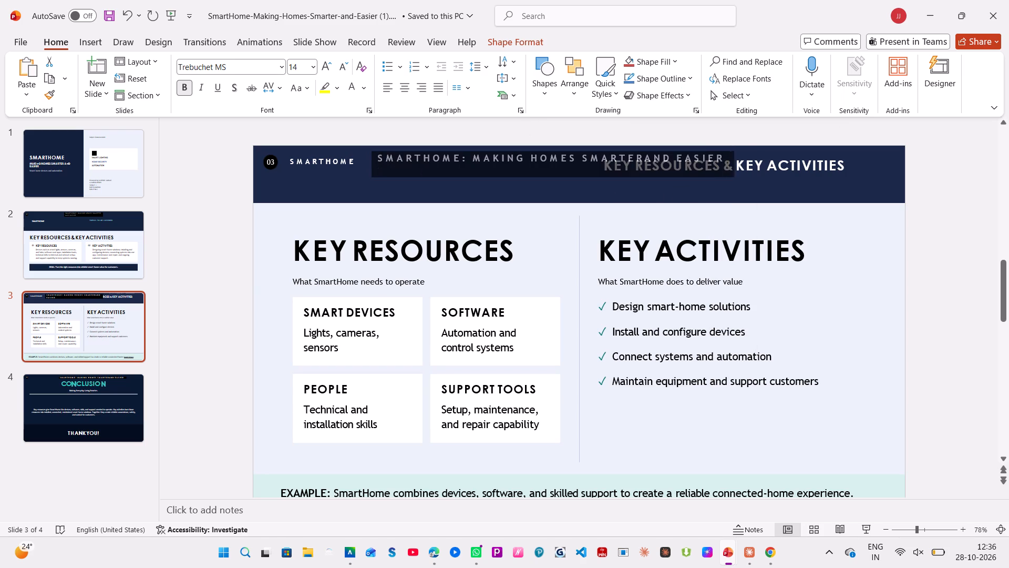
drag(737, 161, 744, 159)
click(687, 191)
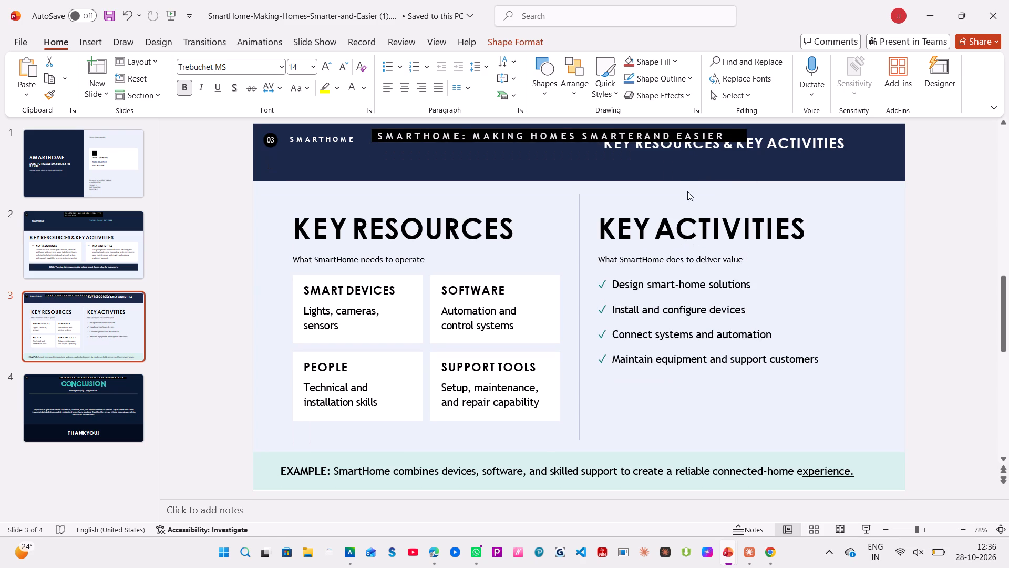
Narrow slide 3's black header text box from its right side so it ends just before the KEY RESOURCES & KEY ACTIVITIES title.
click(643, 143)
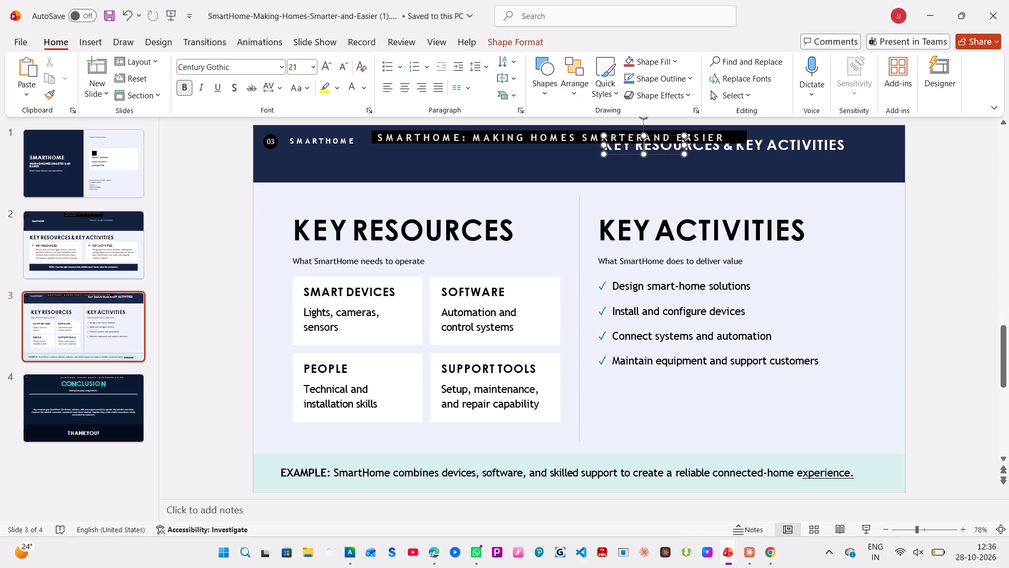
drag(714, 133, 747, 141)
drag(747, 141, 598, 148)
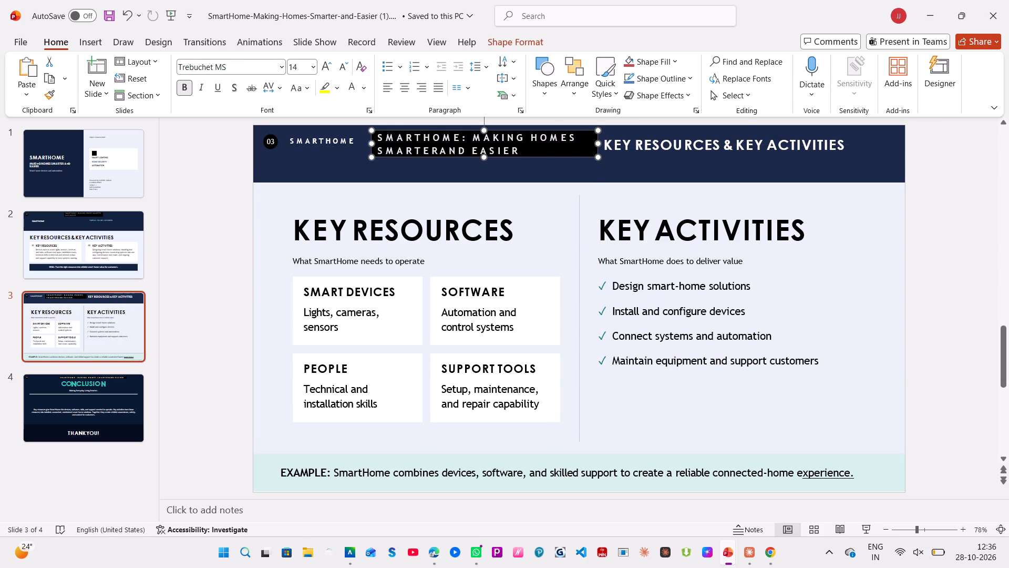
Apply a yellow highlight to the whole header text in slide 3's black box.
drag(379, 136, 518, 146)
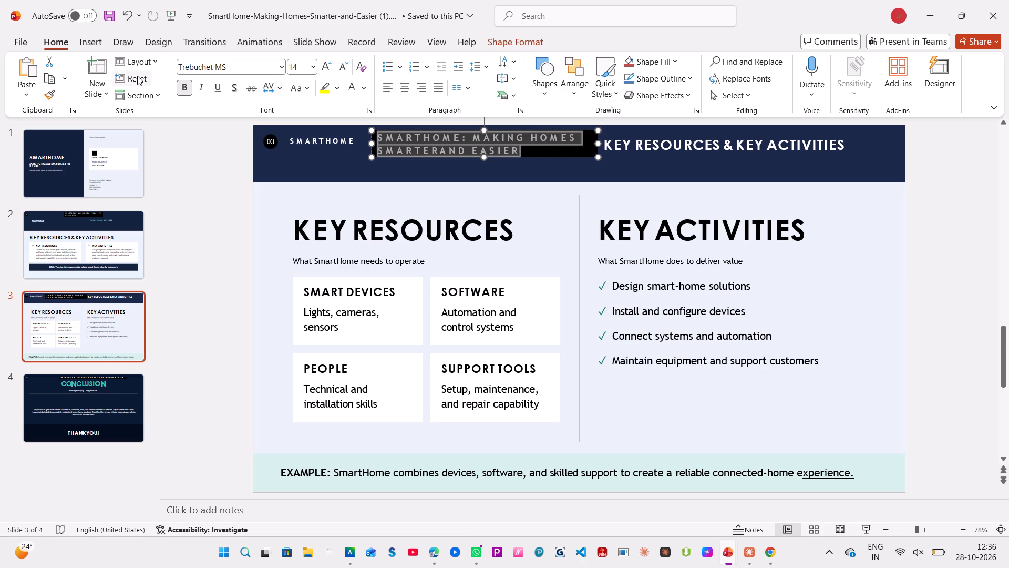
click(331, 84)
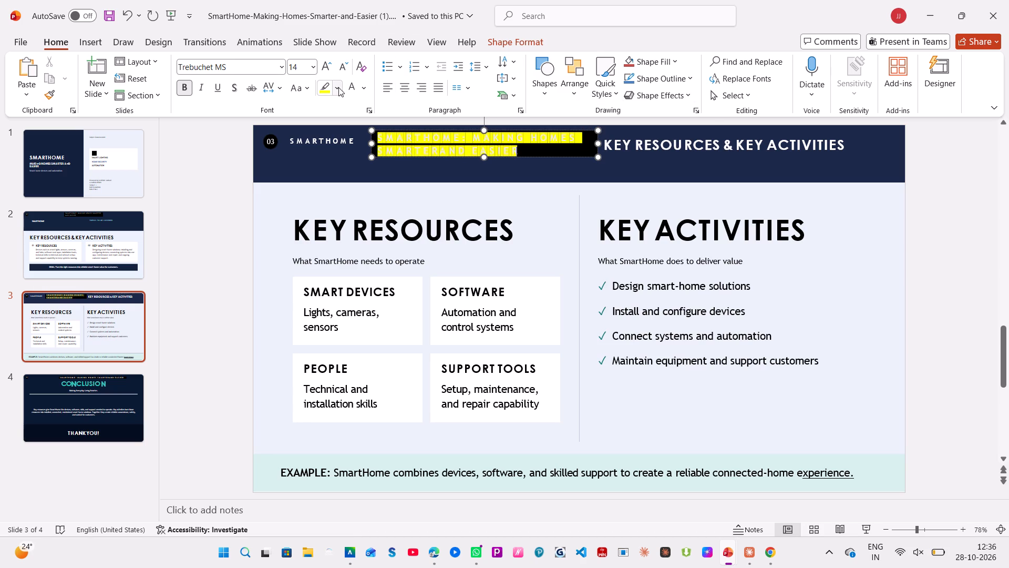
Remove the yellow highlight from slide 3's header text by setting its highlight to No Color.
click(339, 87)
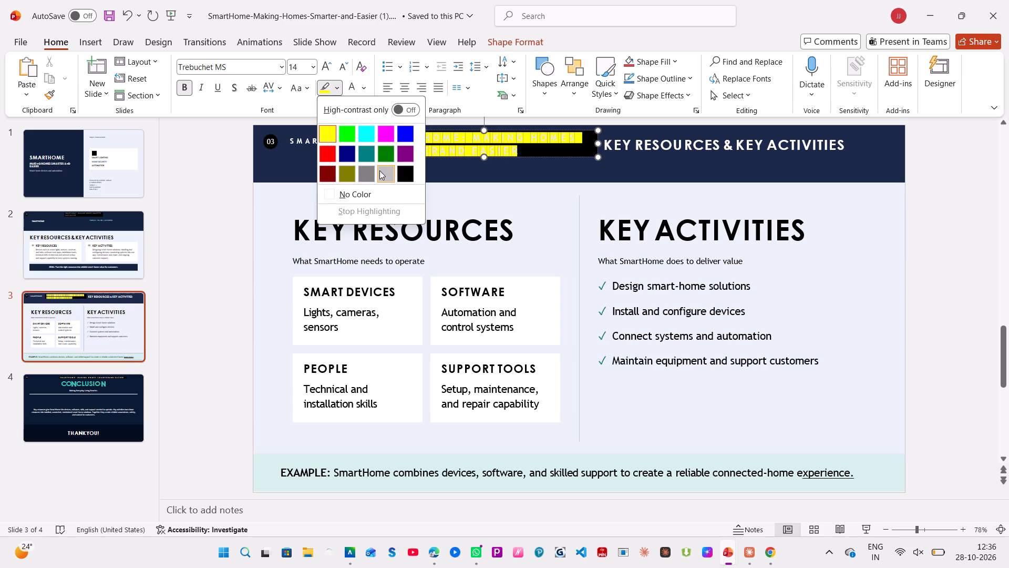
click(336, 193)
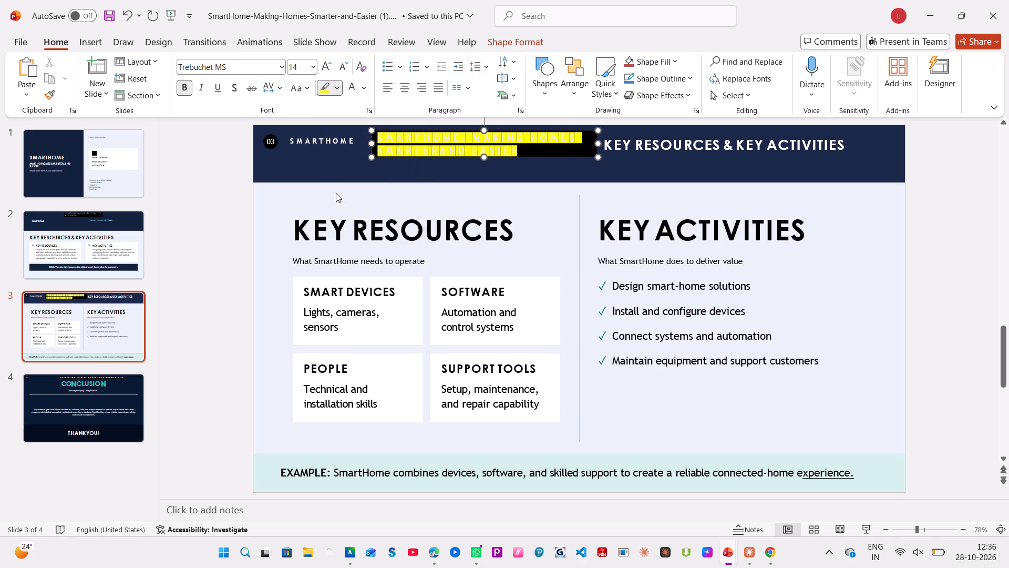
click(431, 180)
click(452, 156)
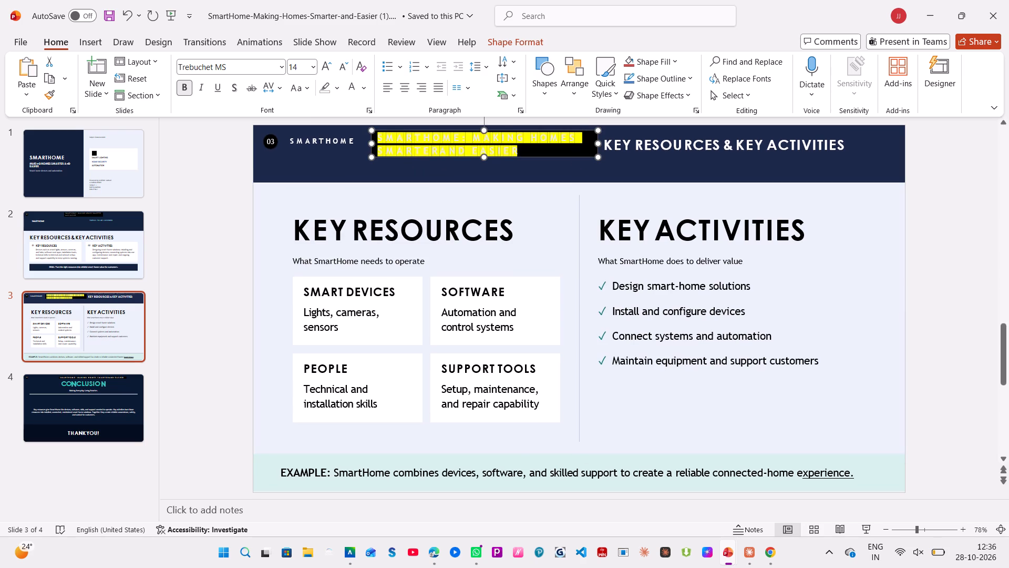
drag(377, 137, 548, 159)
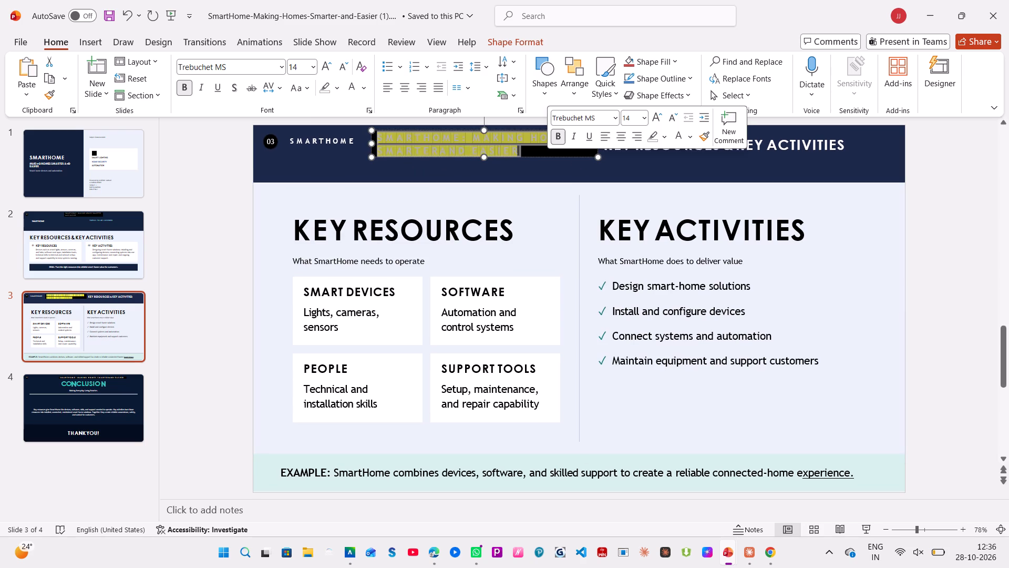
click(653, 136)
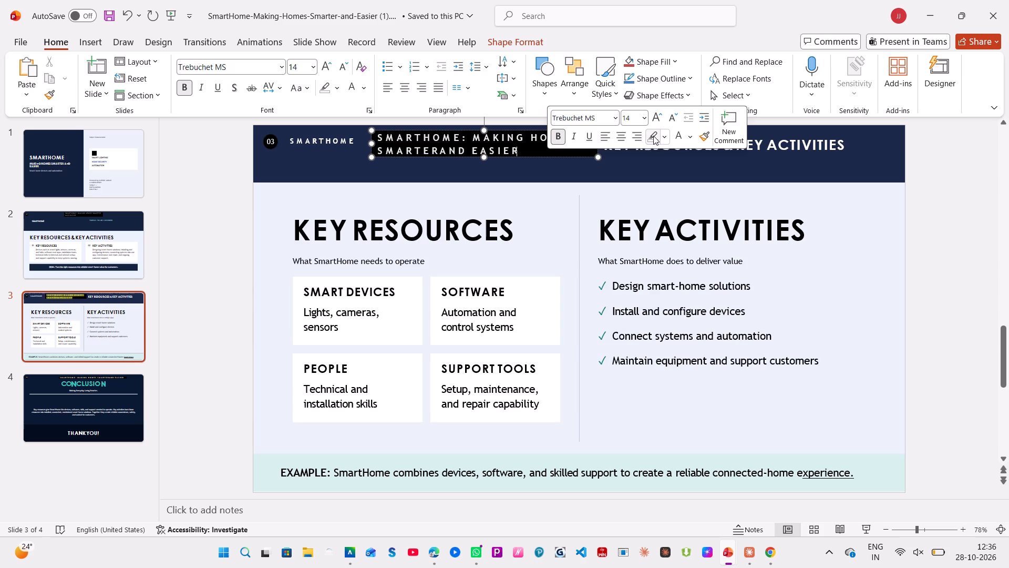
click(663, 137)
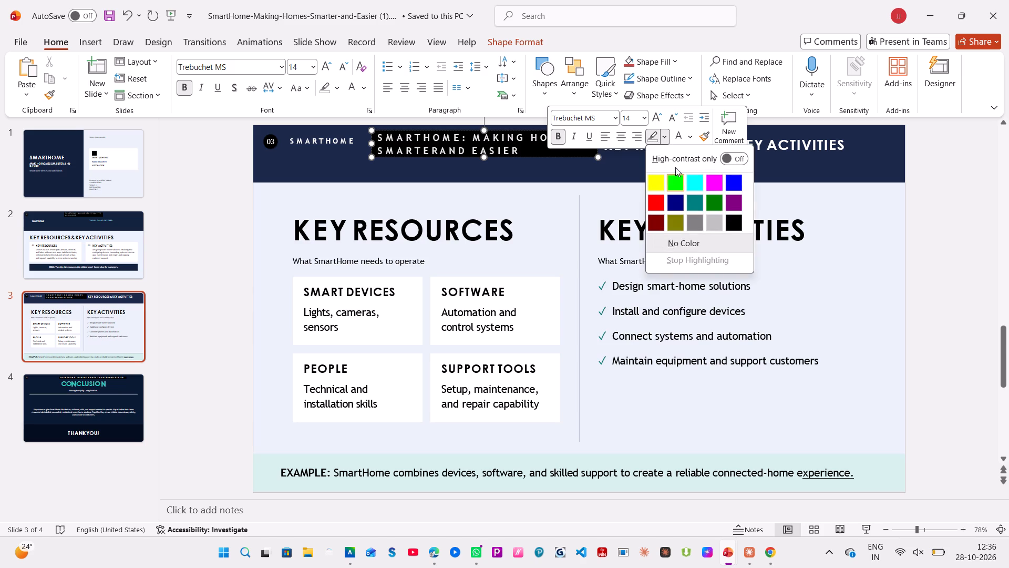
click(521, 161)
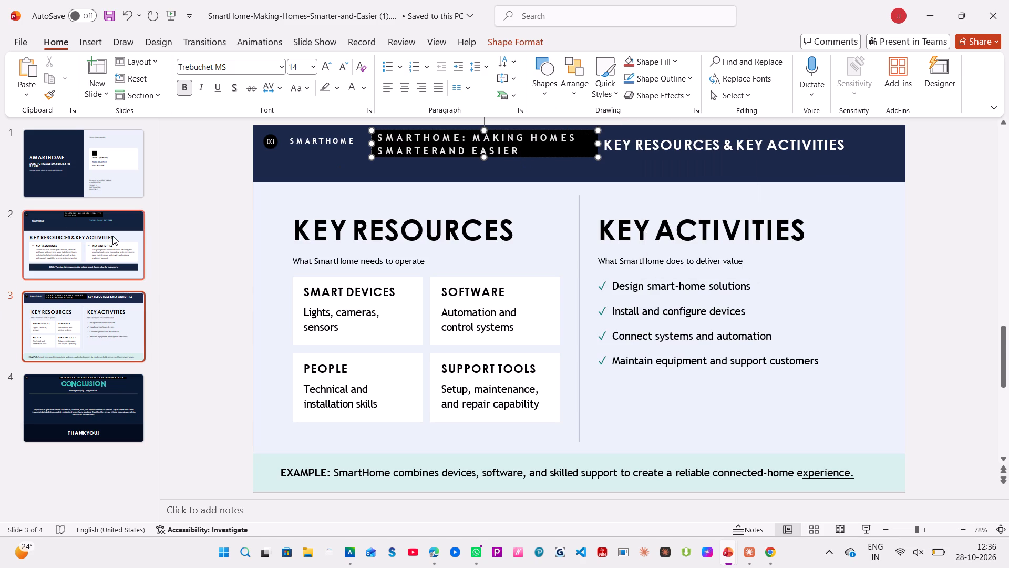
Go to the title slide and apply the black theme with the blue and purple colour swatches to the presentation.
click(112, 236)
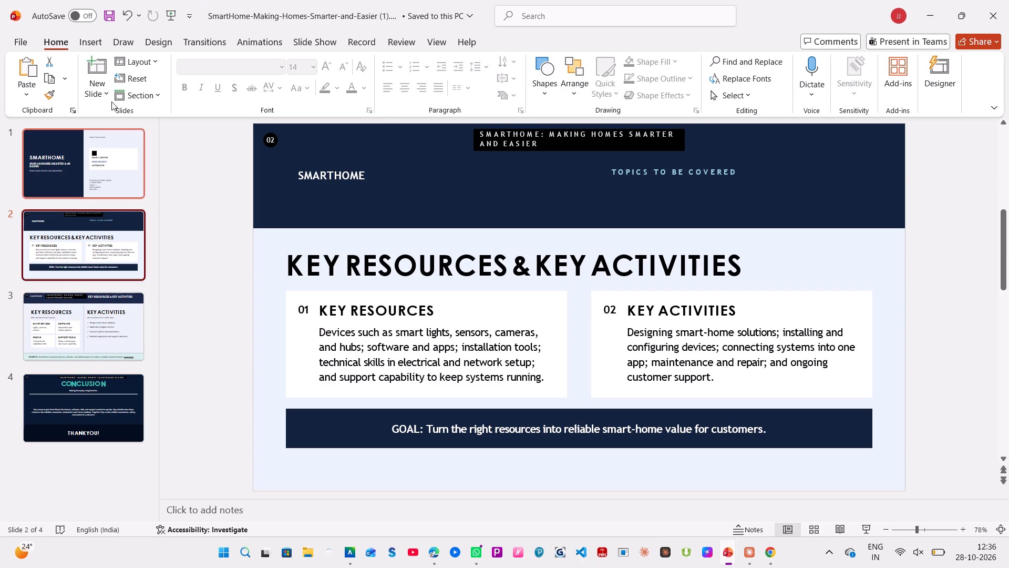
click(100, 154)
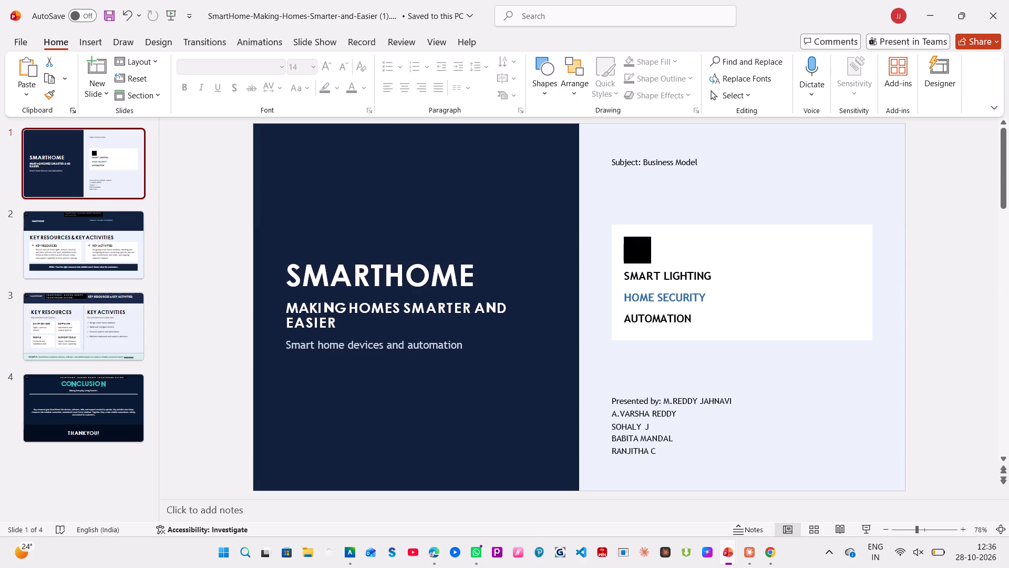
triple_click(643, 248)
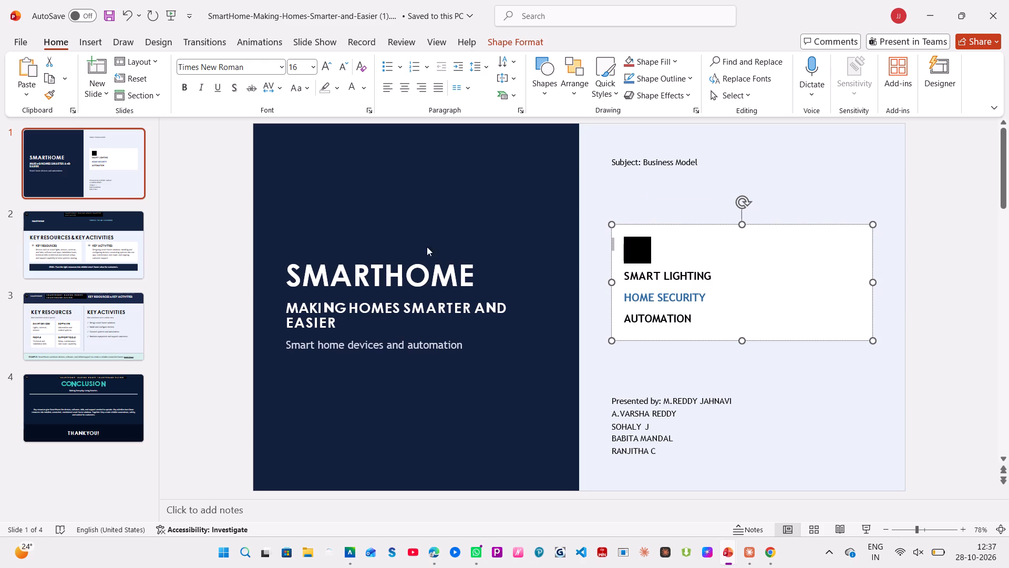
click(160, 47)
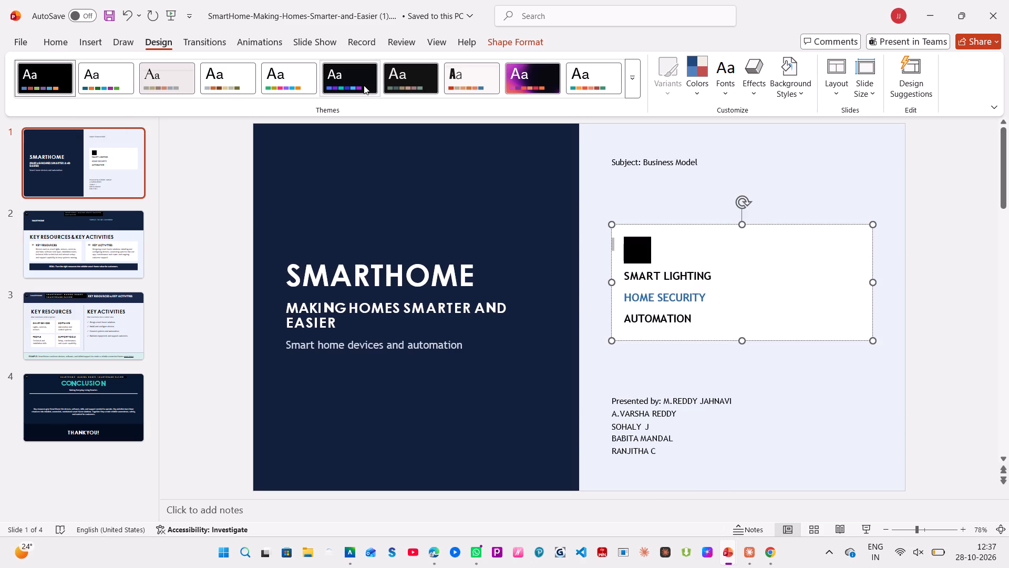
click(364, 85)
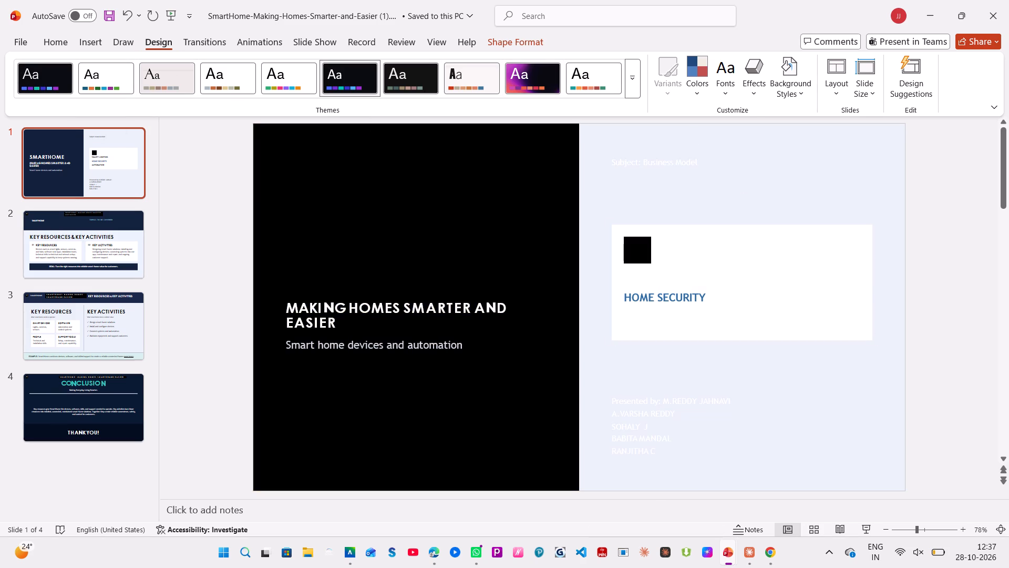
Check the design suggestions for the title slide and close the Designer.
click(929, 86)
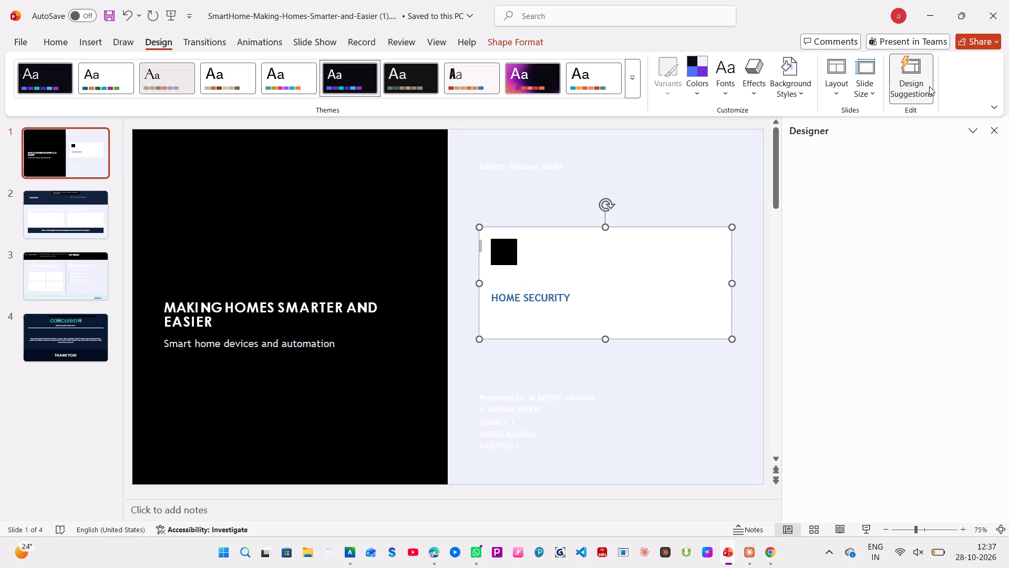
click(992, 124)
Reapply the black theme with blue and purple swatches, then undo the theme changes back to the presentation's original theme.
click(24, 77)
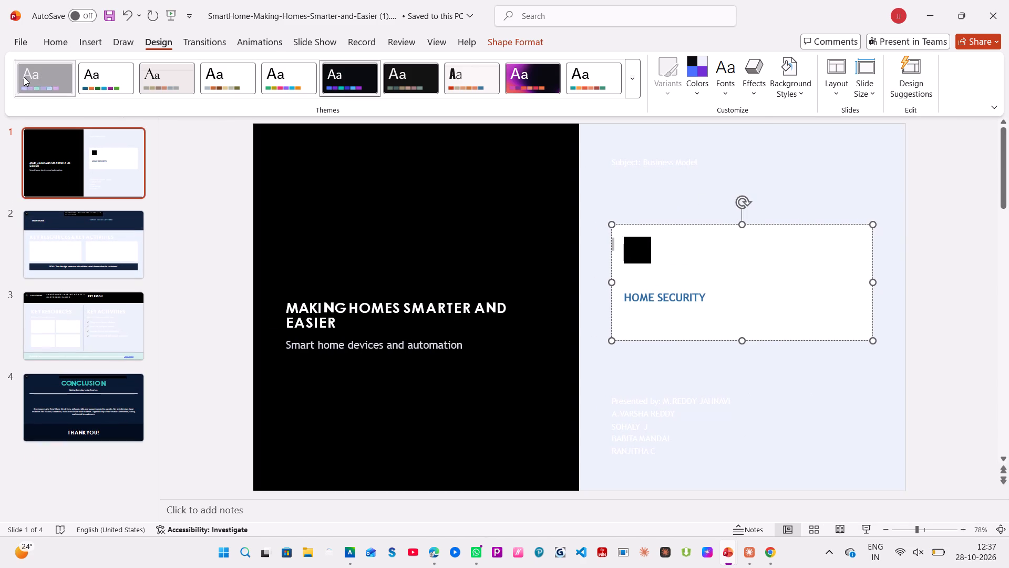
scroll(127, 88, right, 2)
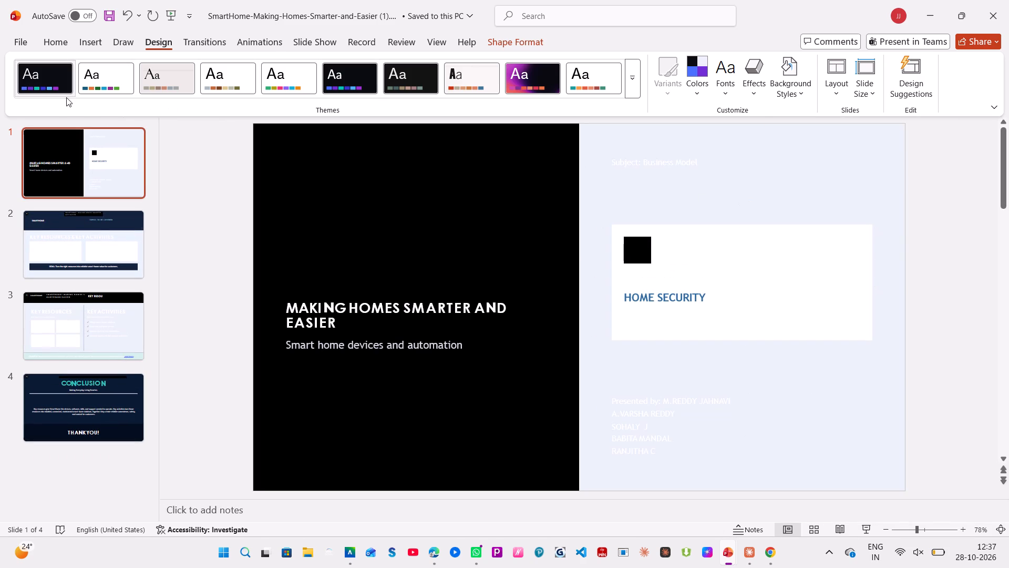
key(ctrl+z)
key(ctrl+z)
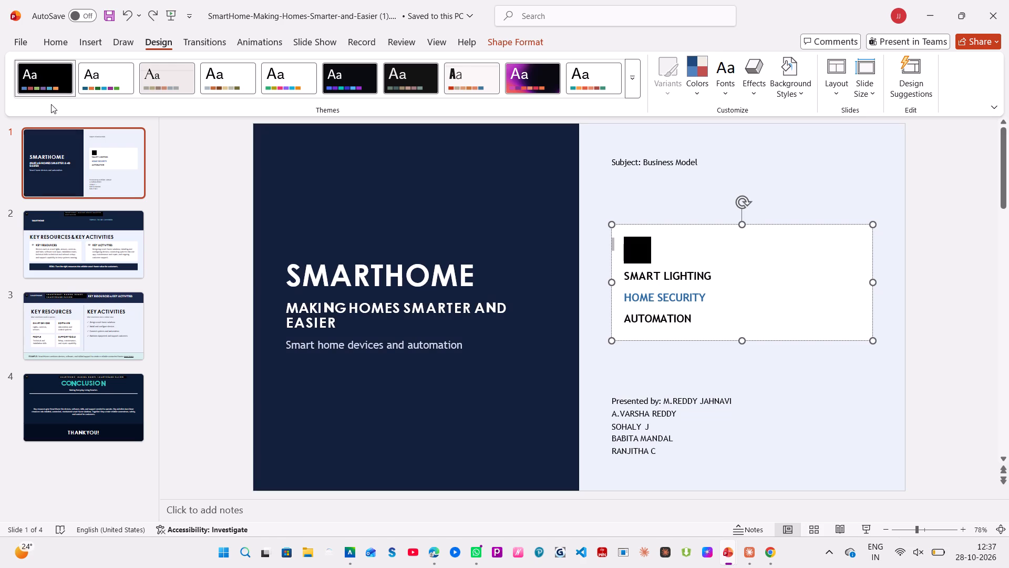
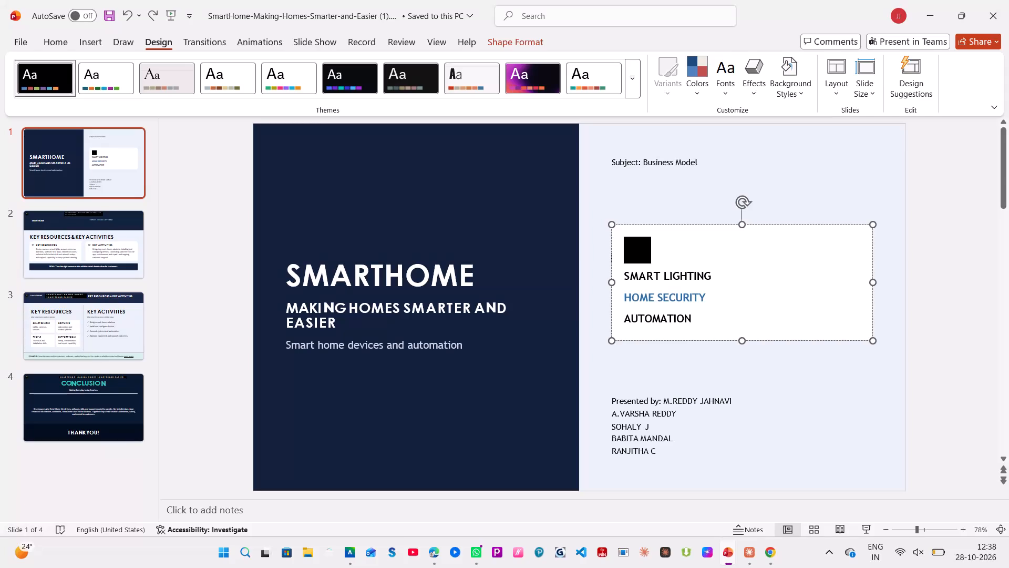
Paste the copied house illustration onto the title slide and position it across the boundary between the navy and light halves.
drag(655, 253, 636, 251)
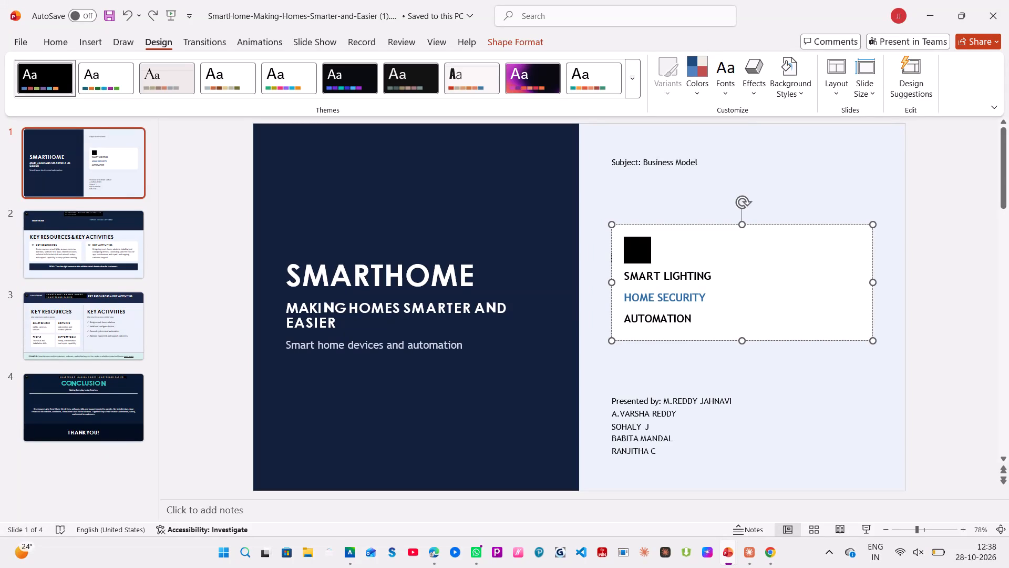
drag(636, 251, 630, 251)
click(630, 251)
key(ctrl+v)
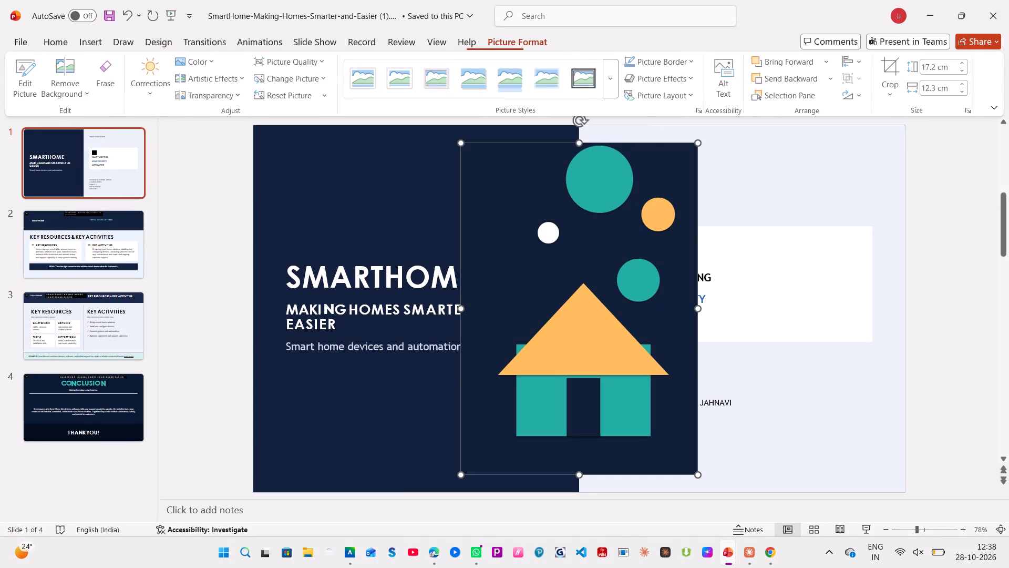
drag(628, 267, 654, 249)
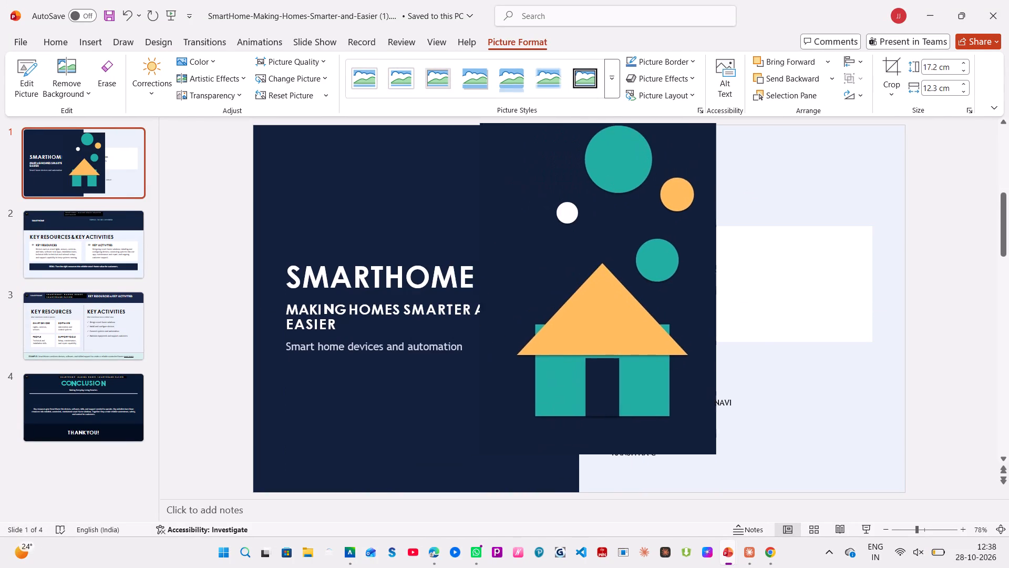
drag(654, 249, 593, 273)
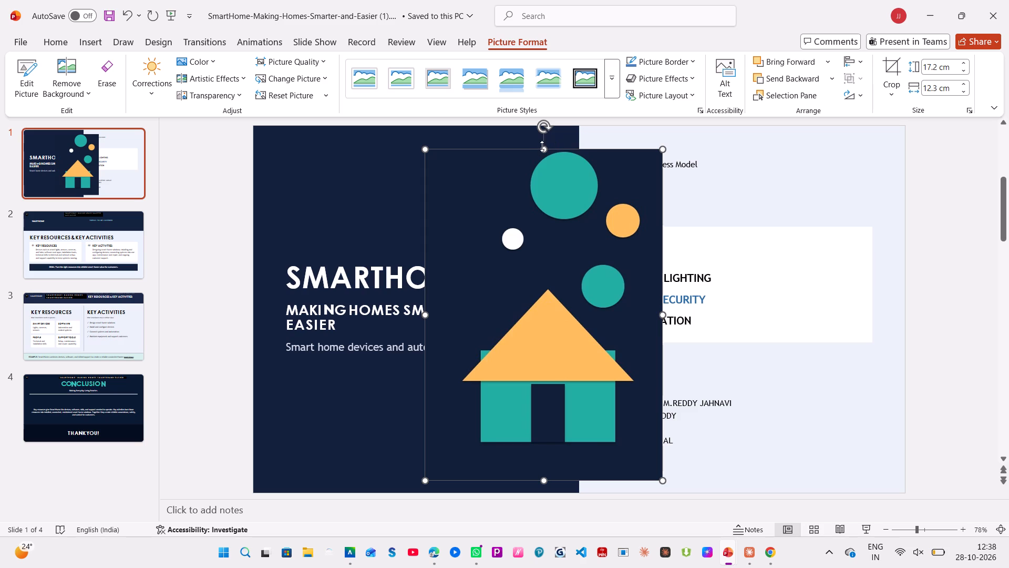
Lower the top edge of the house picture on the title slide to reduce its height to about 11.85 cm.
drag(543, 149, 568, 250)
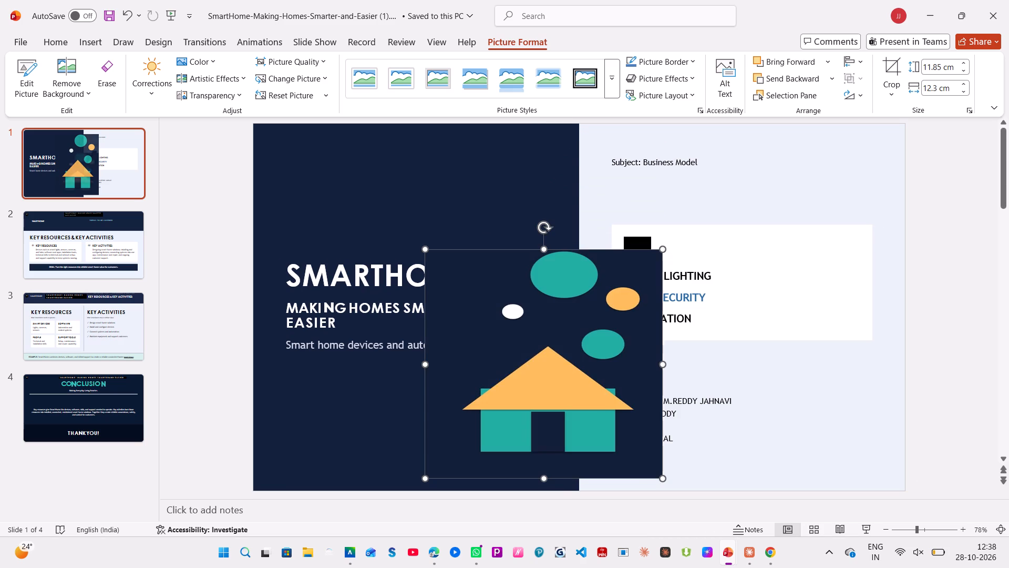
Shorten the title slide's house picture to about 9.53 cm high and move it over the white feature card.
drag(547, 480, 538, 432)
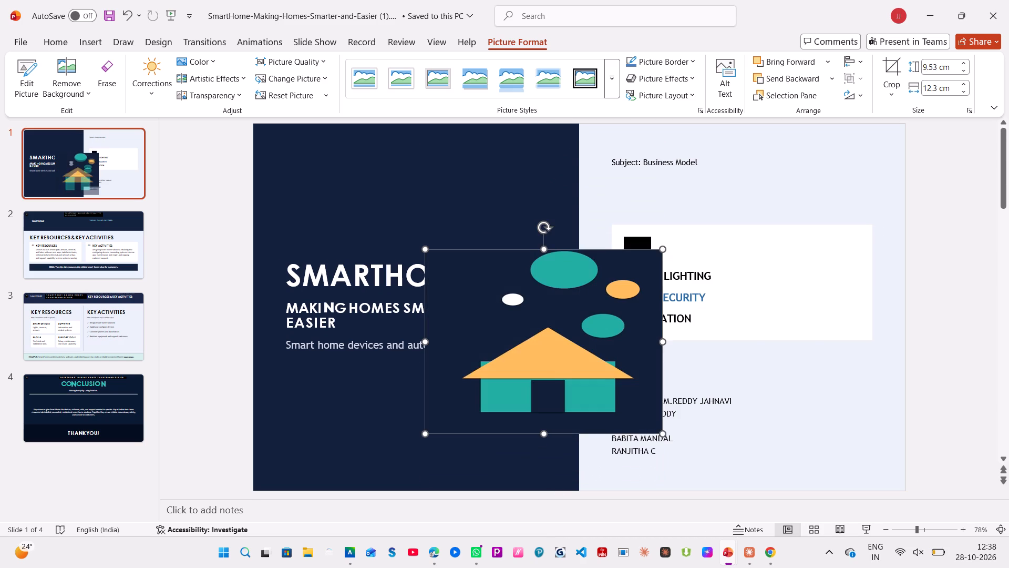
drag(527, 381, 839, 318)
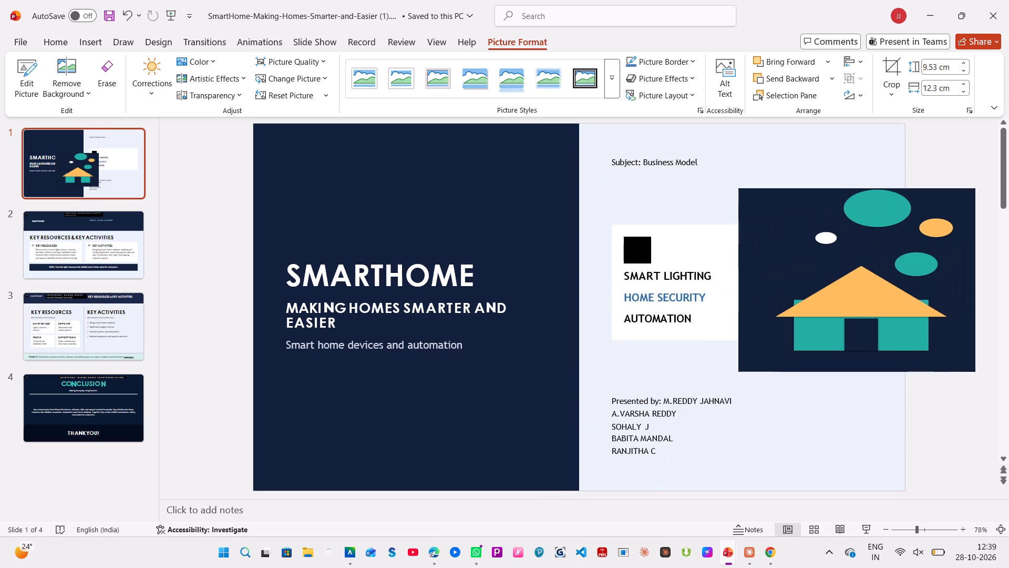
drag(839, 318, 820, 318)
click(820, 318)
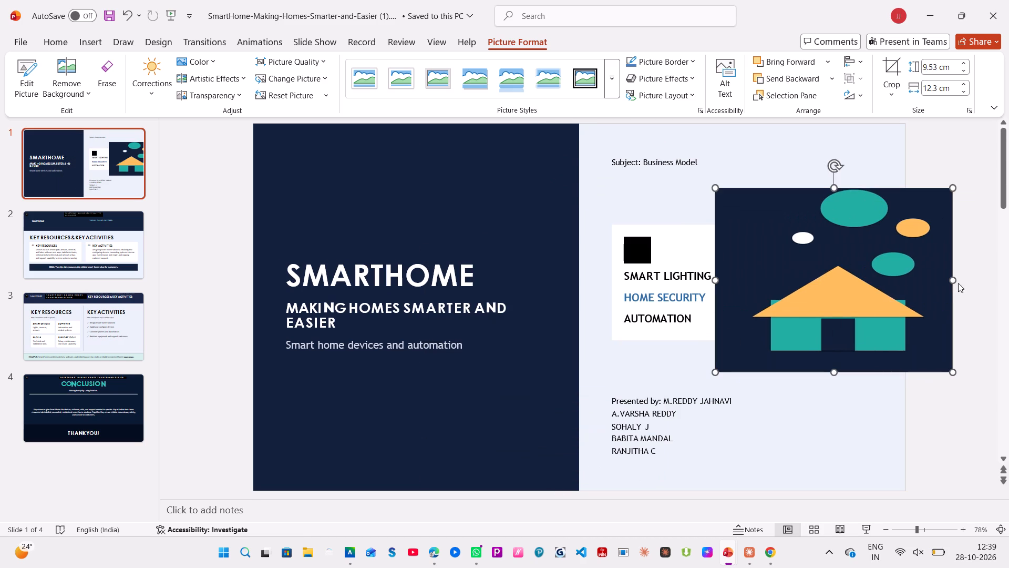
Shrink the house picture to about 5.08 cm high and 7.18 cm wide so it fits inside the white card beside the feature list.
drag(954, 277, 855, 299)
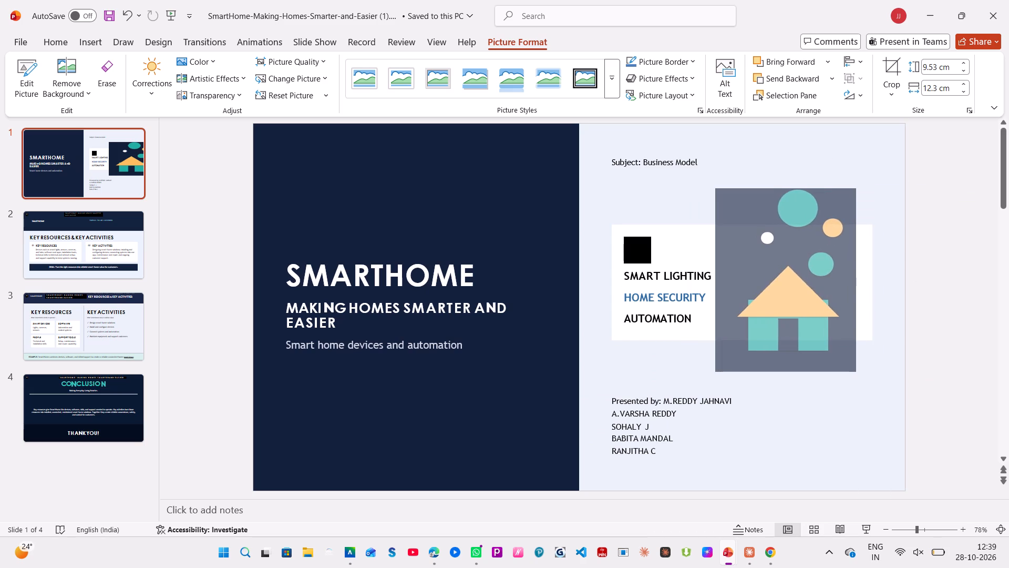
drag(855, 299, 861, 298)
drag(786, 372, 781, 338)
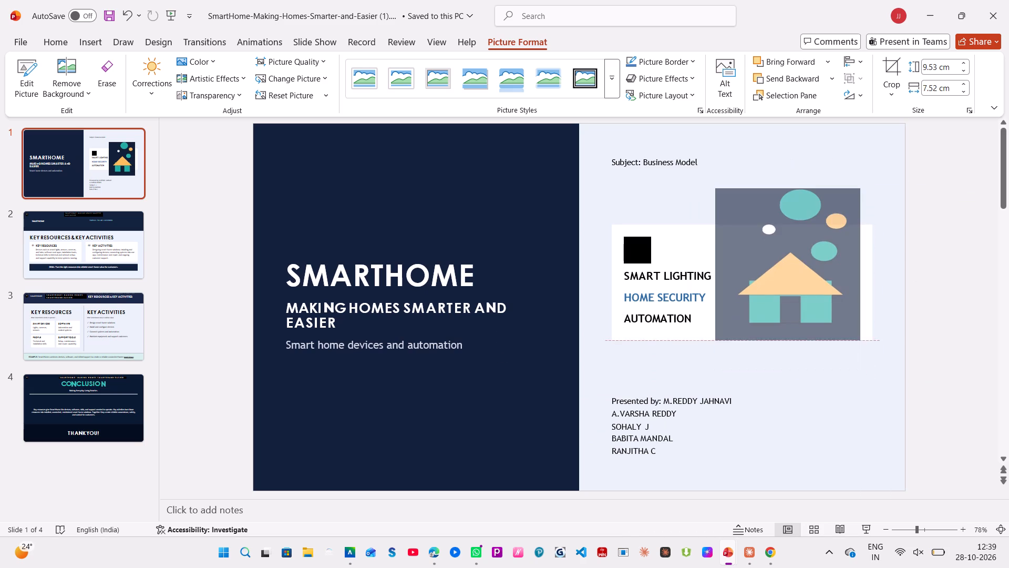
drag(781, 338, 782, 340)
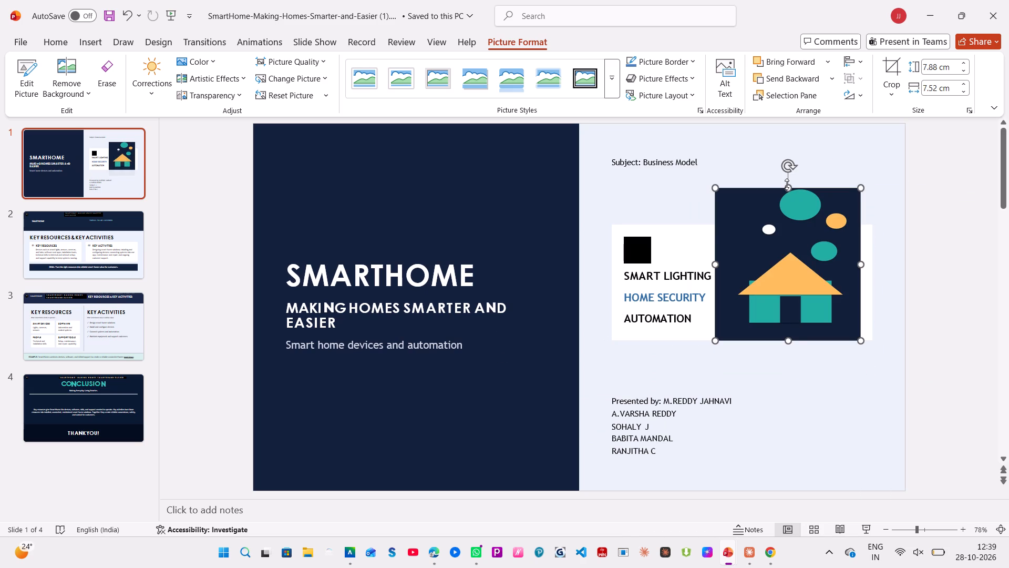
drag(786, 184, 793, 225)
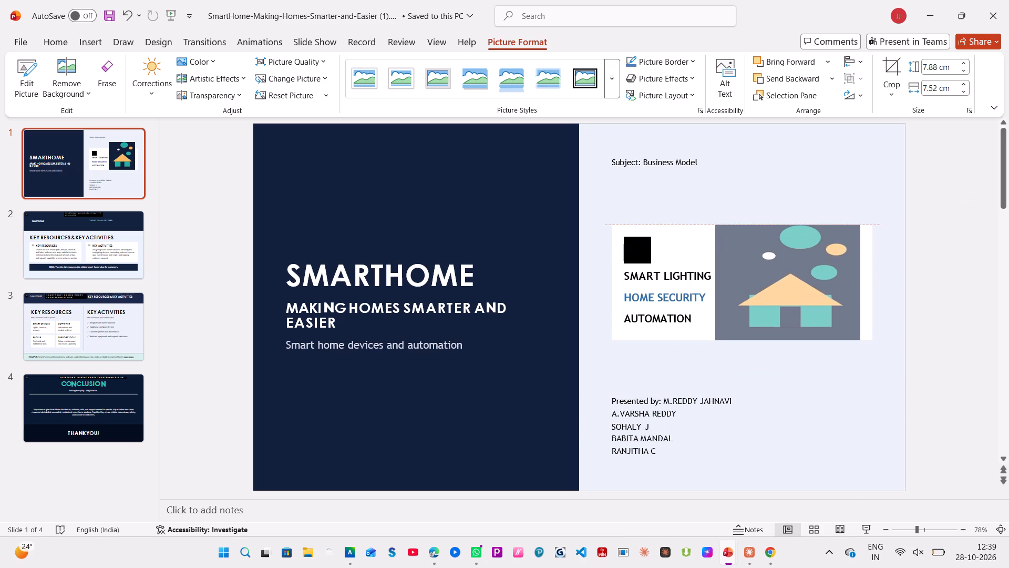
drag(793, 225, 792, 221)
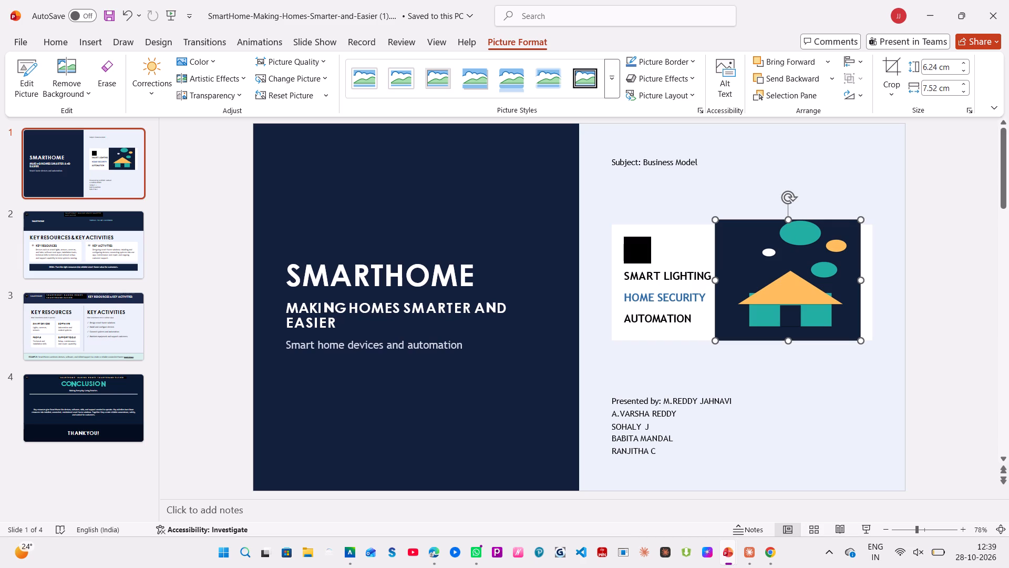
drag(789, 221, 800, 232)
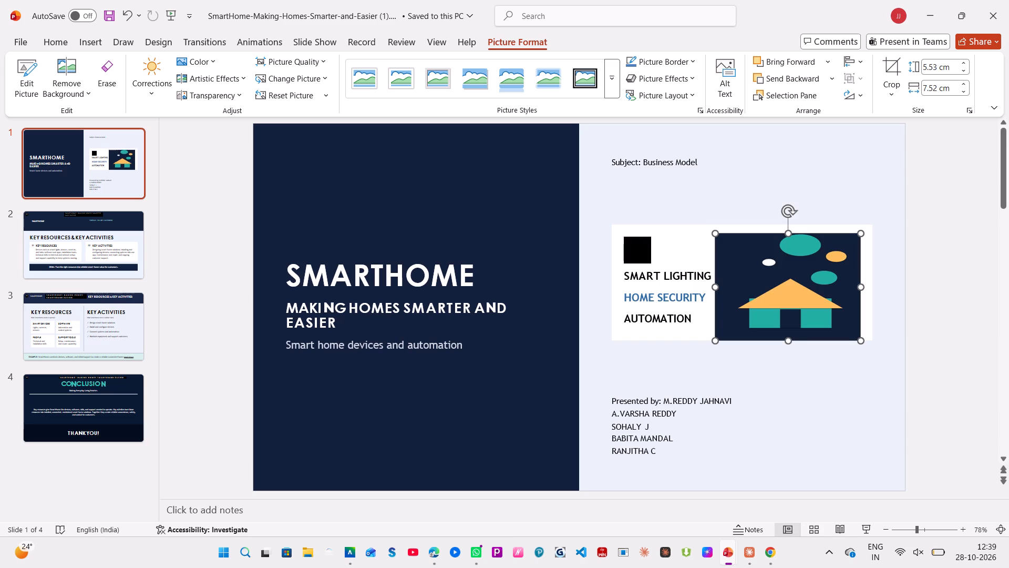
drag(789, 343, 795, 330)
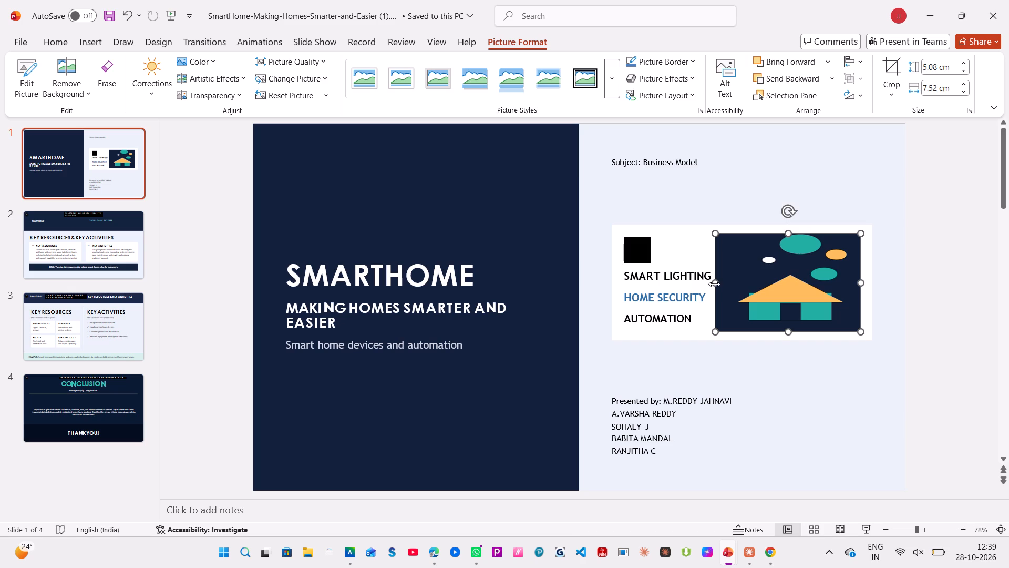
drag(714, 284, 723, 285)
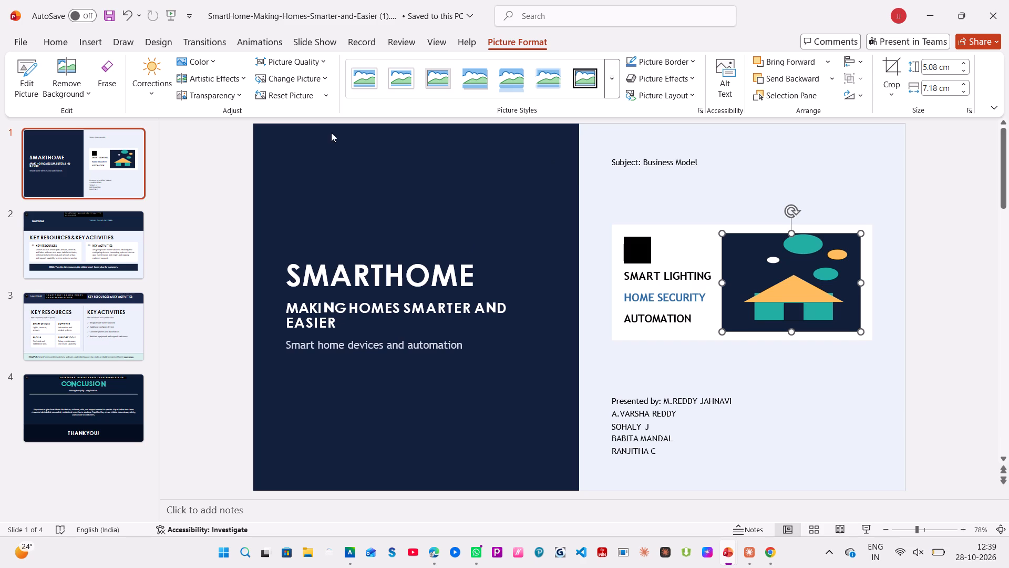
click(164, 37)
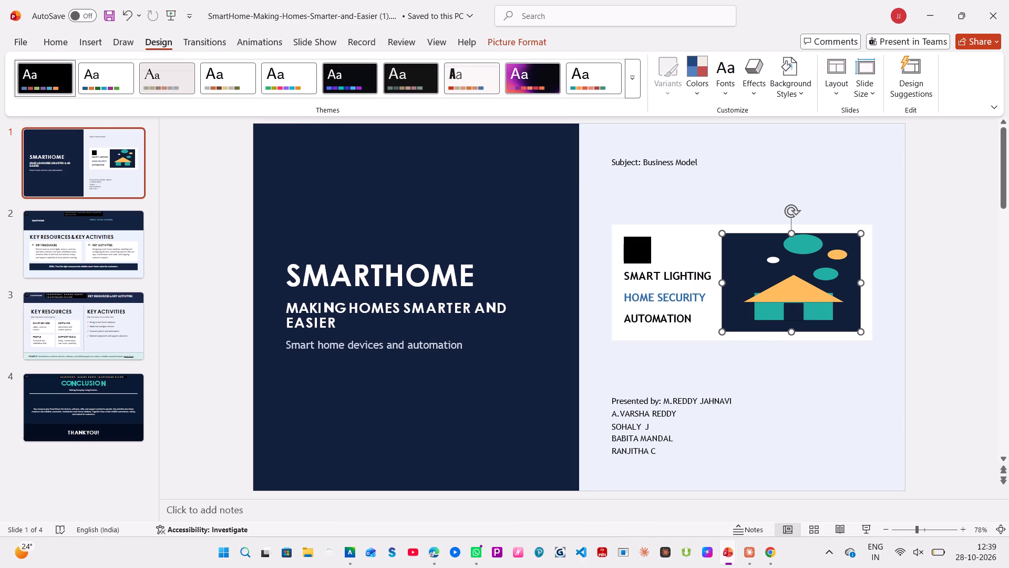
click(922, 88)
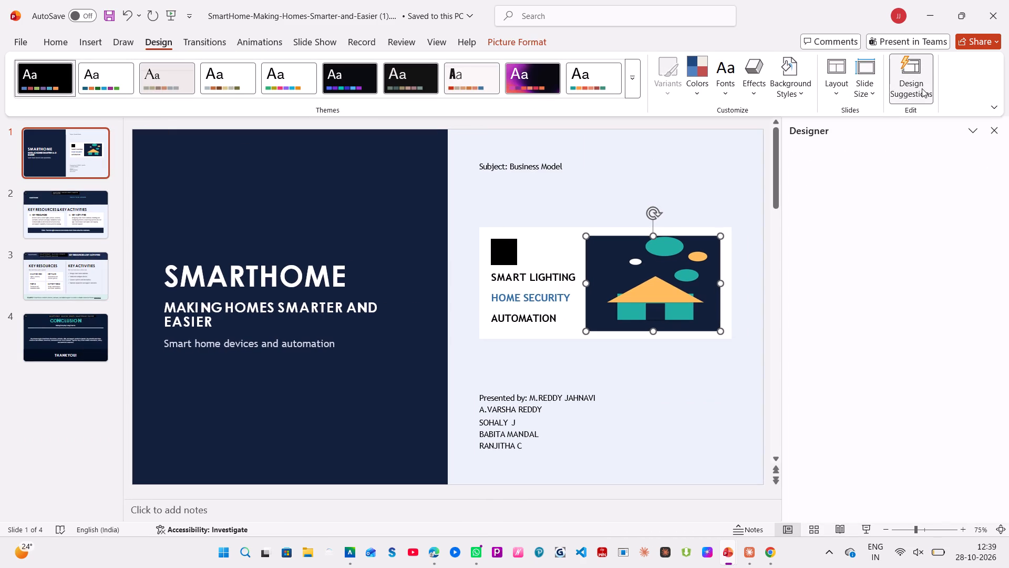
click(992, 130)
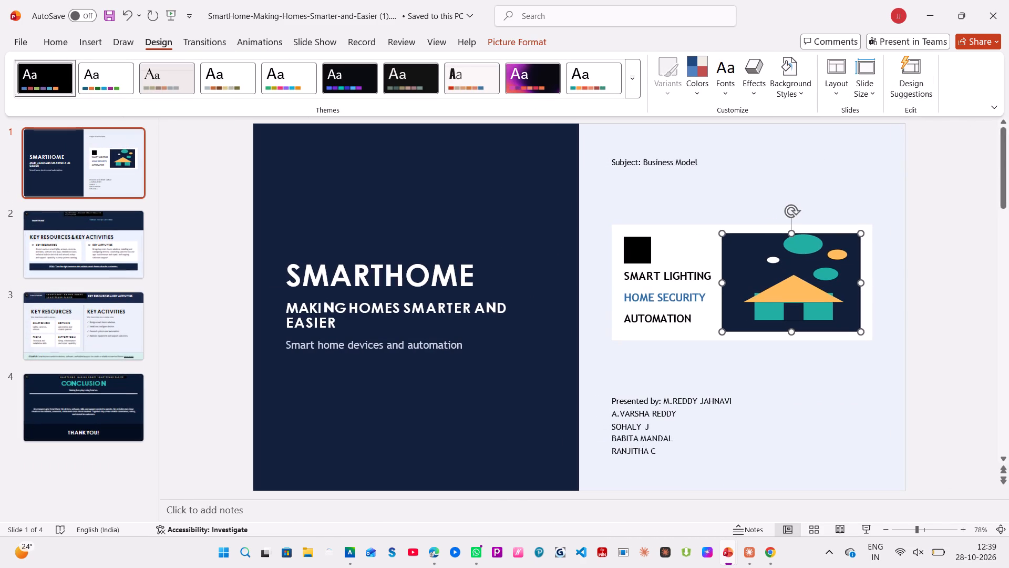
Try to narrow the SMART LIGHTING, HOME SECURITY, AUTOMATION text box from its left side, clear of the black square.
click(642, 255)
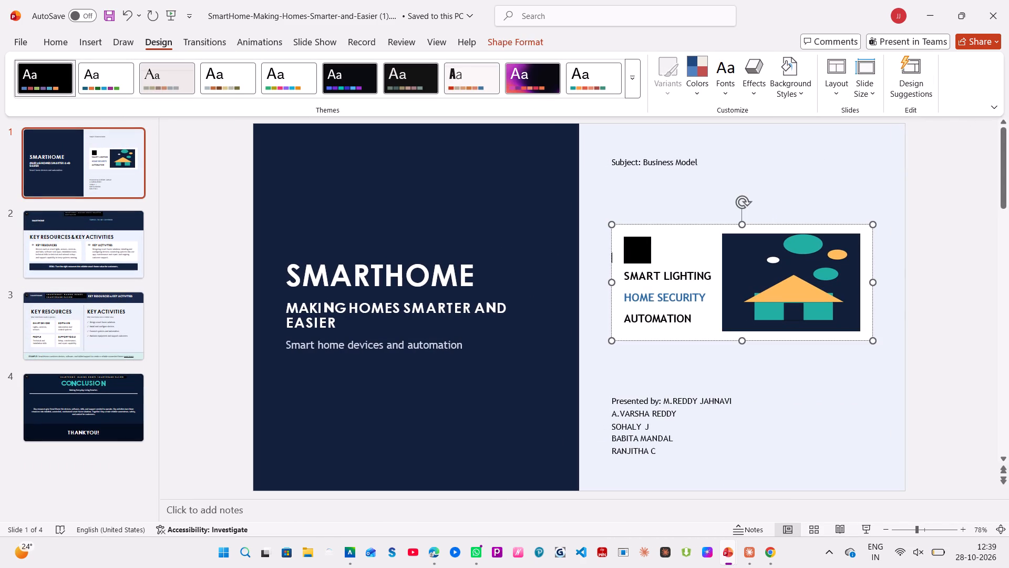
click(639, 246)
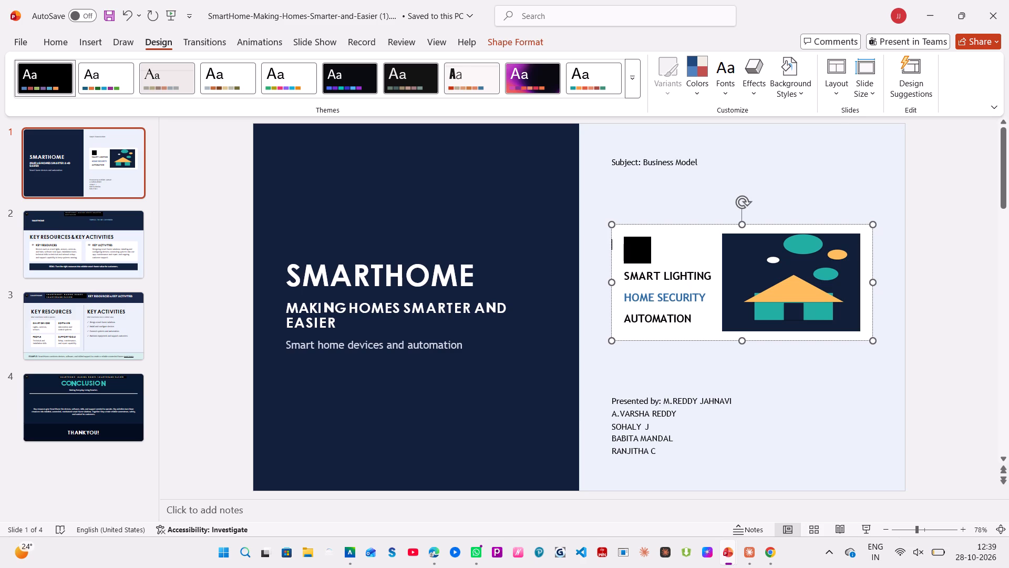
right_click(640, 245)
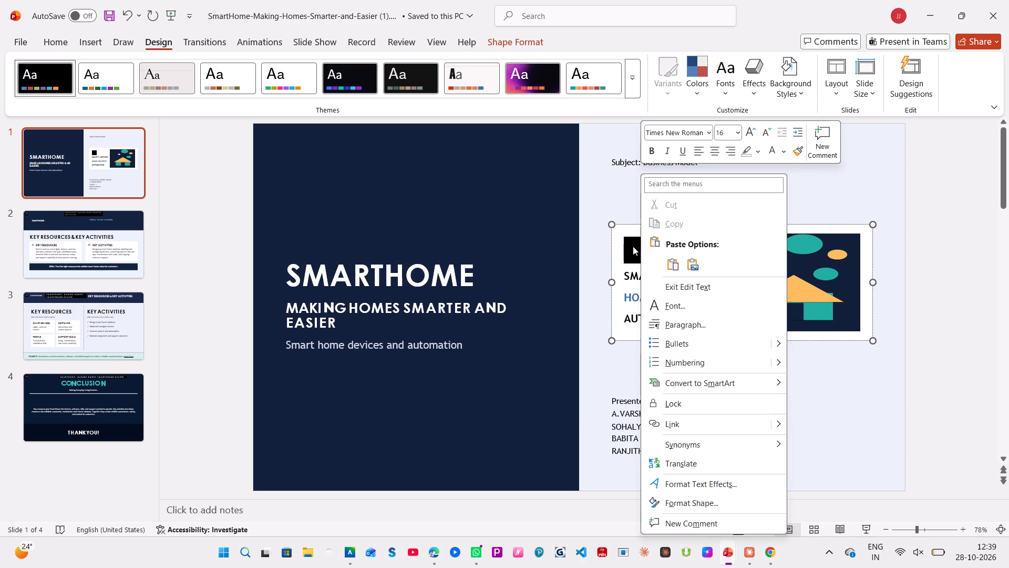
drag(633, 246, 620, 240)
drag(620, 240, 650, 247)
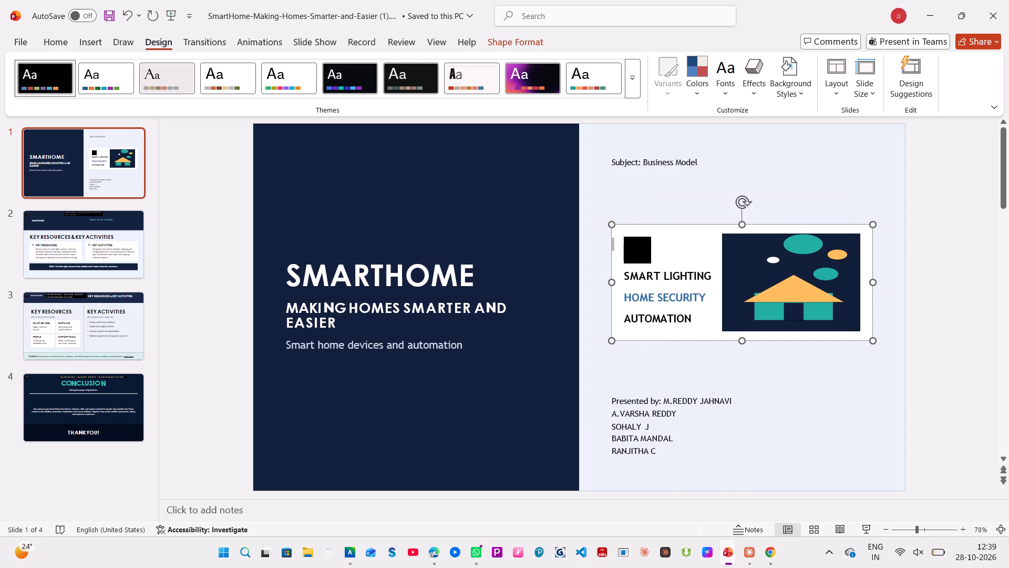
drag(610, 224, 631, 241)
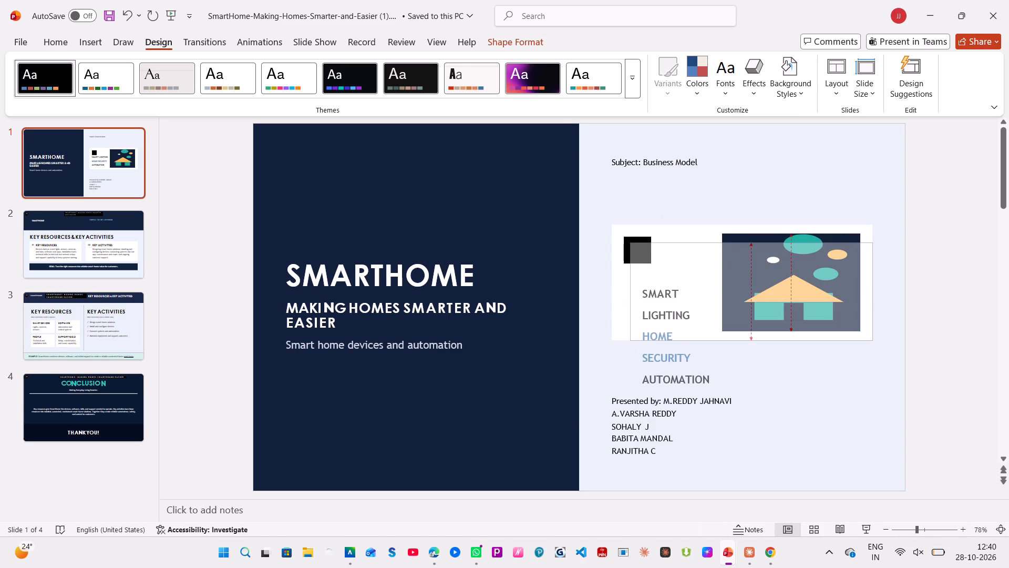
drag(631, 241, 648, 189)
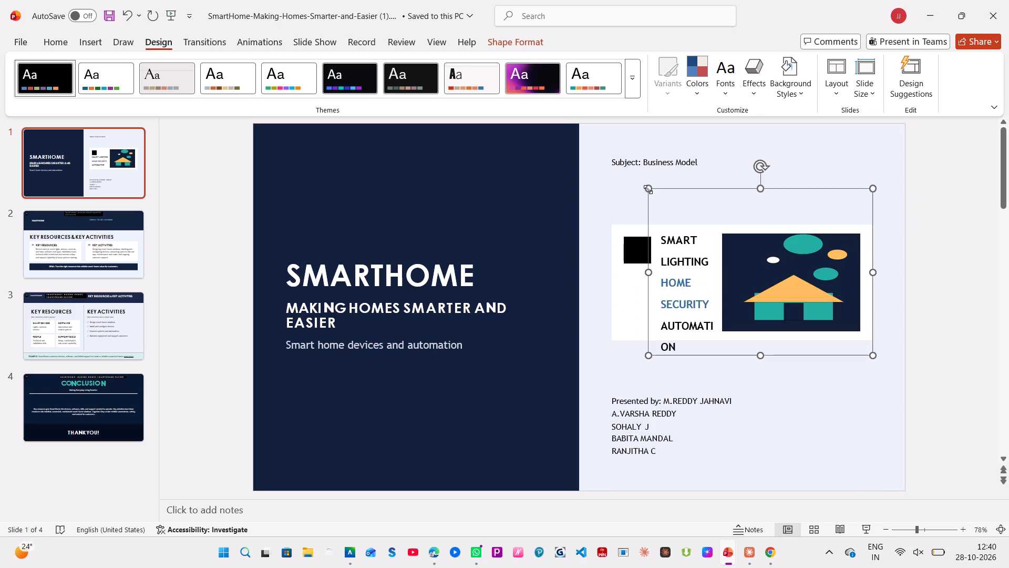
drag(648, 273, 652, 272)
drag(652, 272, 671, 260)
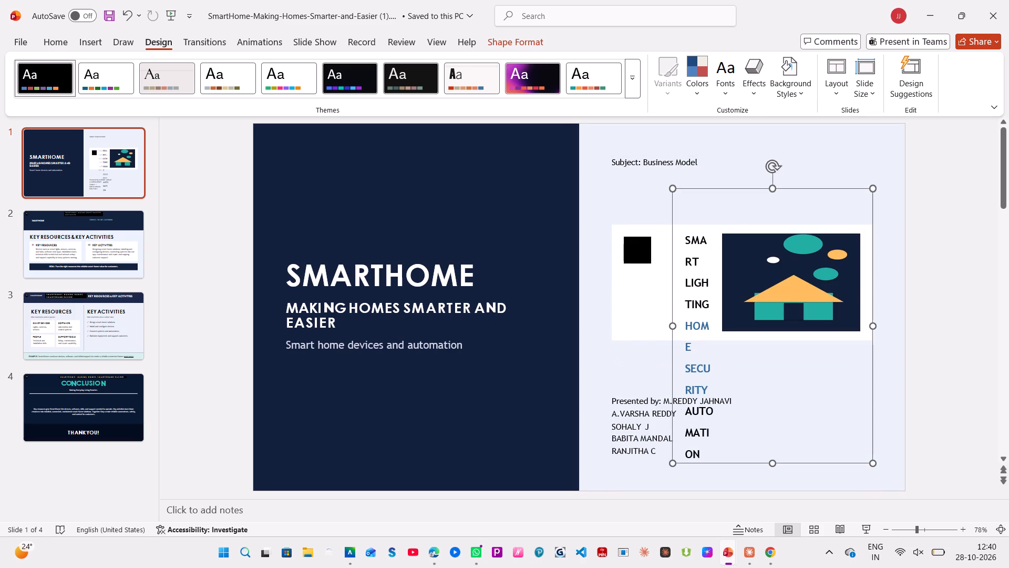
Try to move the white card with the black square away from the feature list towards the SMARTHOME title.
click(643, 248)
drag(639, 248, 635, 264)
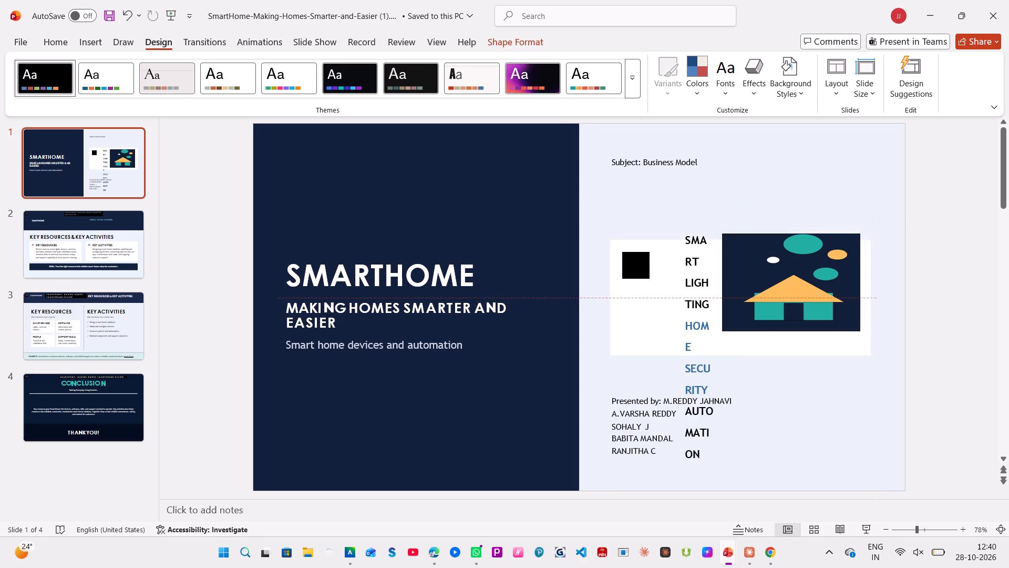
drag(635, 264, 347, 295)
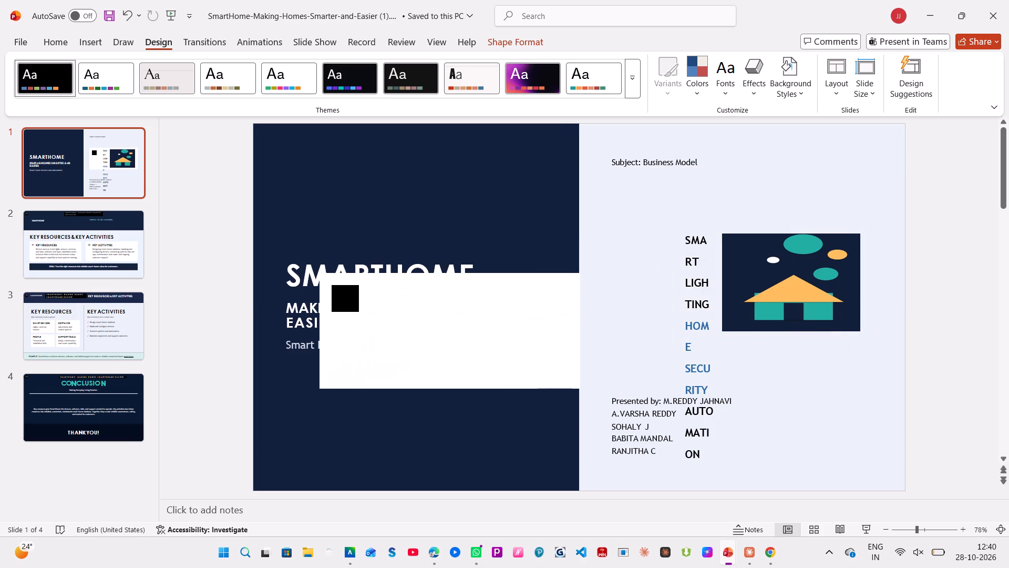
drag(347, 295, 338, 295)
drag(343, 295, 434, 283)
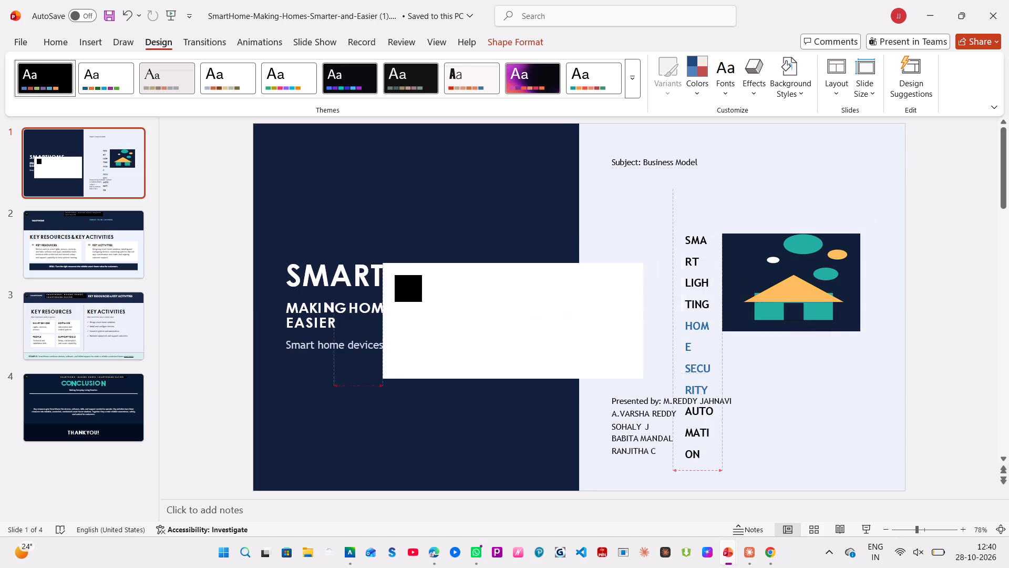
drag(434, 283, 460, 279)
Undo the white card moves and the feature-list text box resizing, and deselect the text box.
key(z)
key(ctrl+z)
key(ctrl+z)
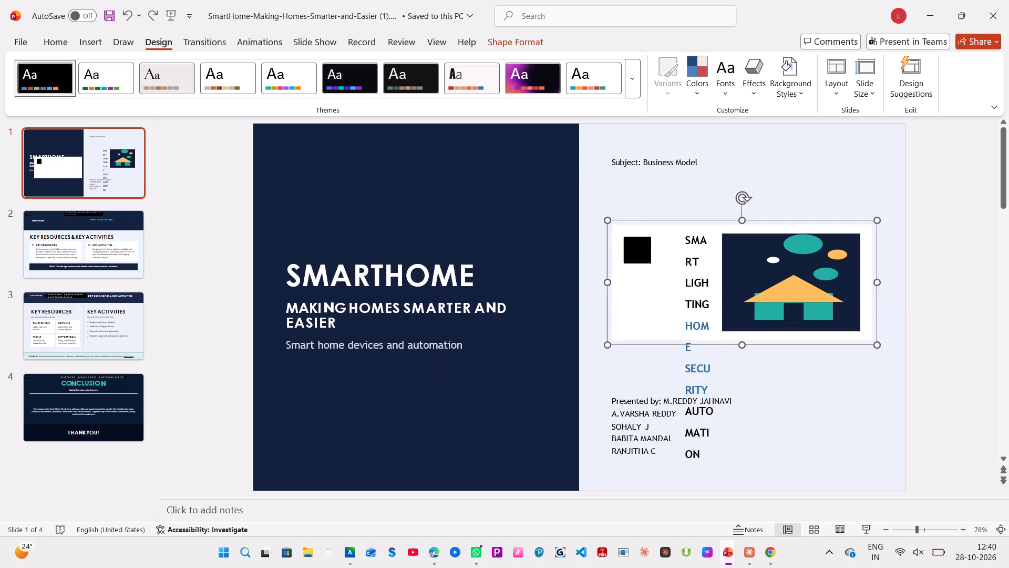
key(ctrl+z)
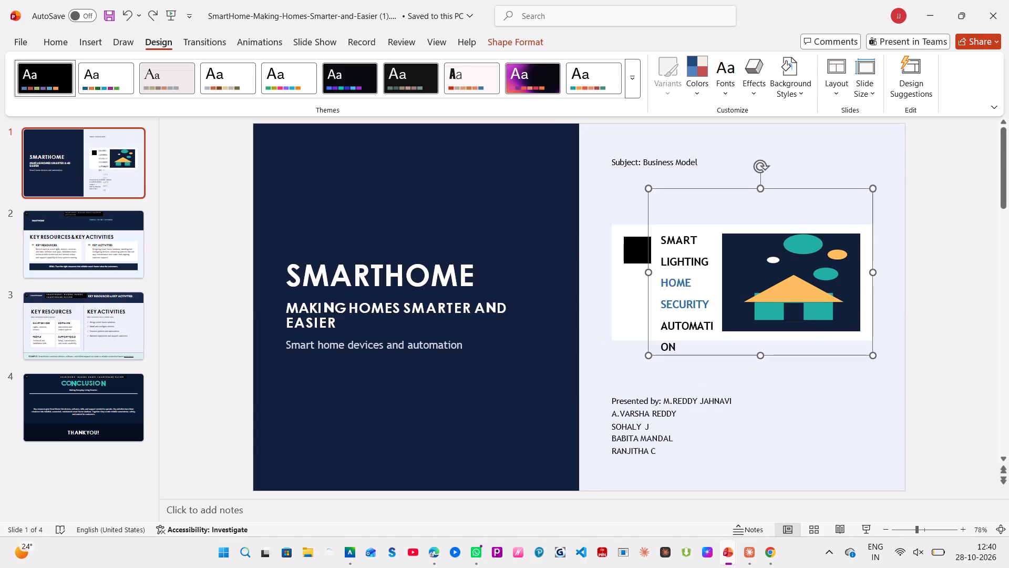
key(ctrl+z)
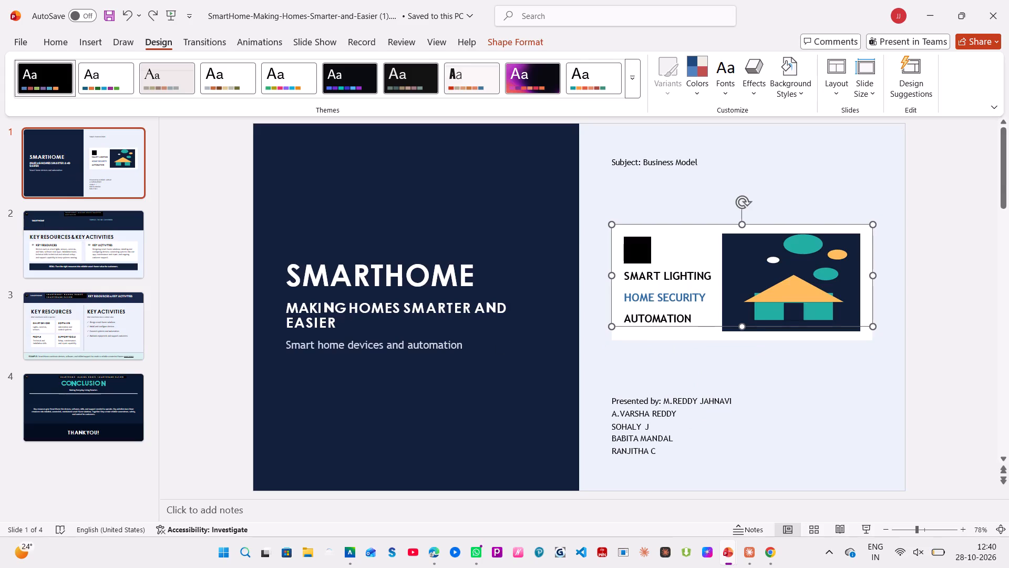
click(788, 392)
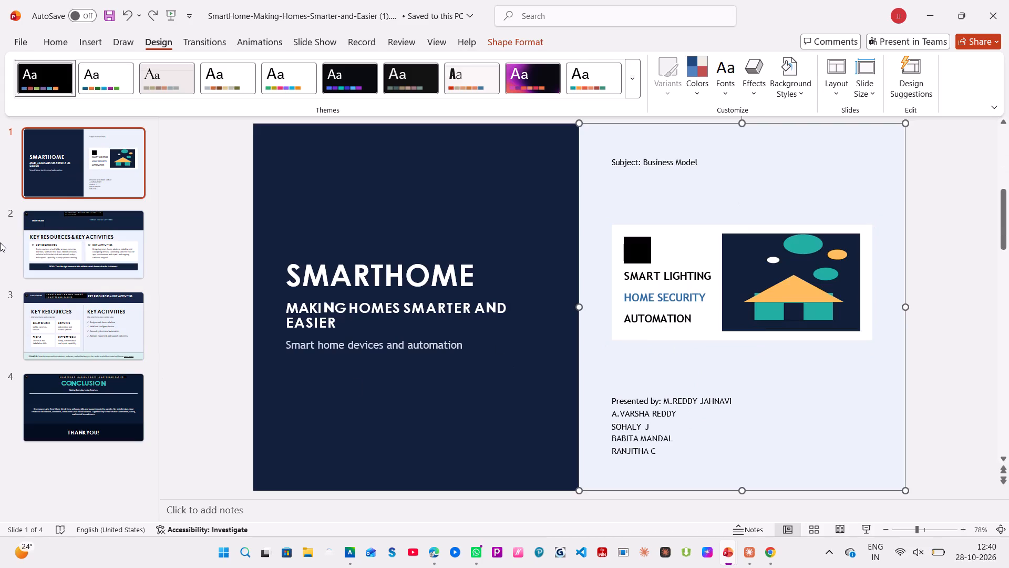
Start saving the presentation with Save As and show the Add a Place locations.
click(21, 40)
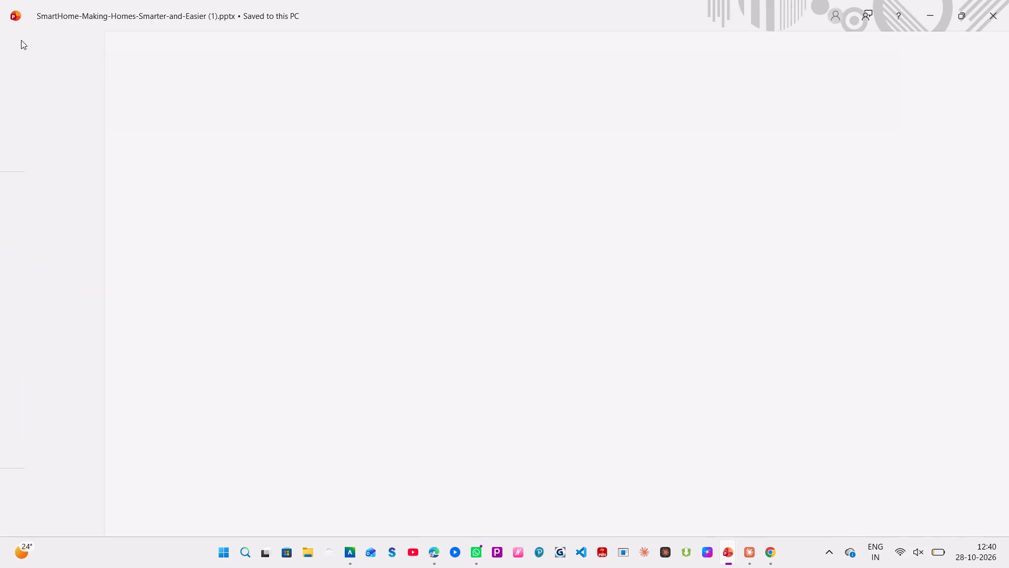
click(33, 242)
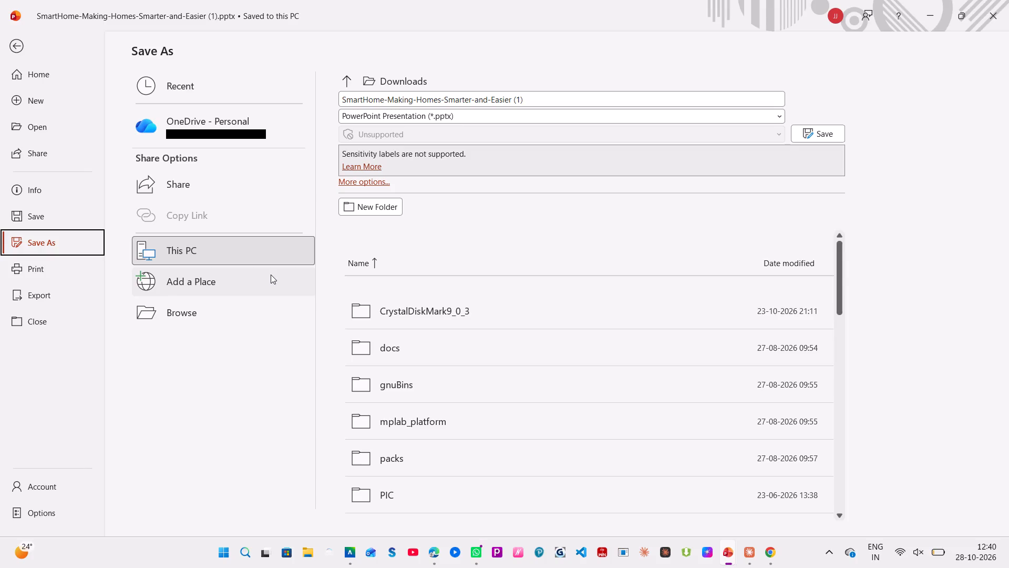
click(271, 275)
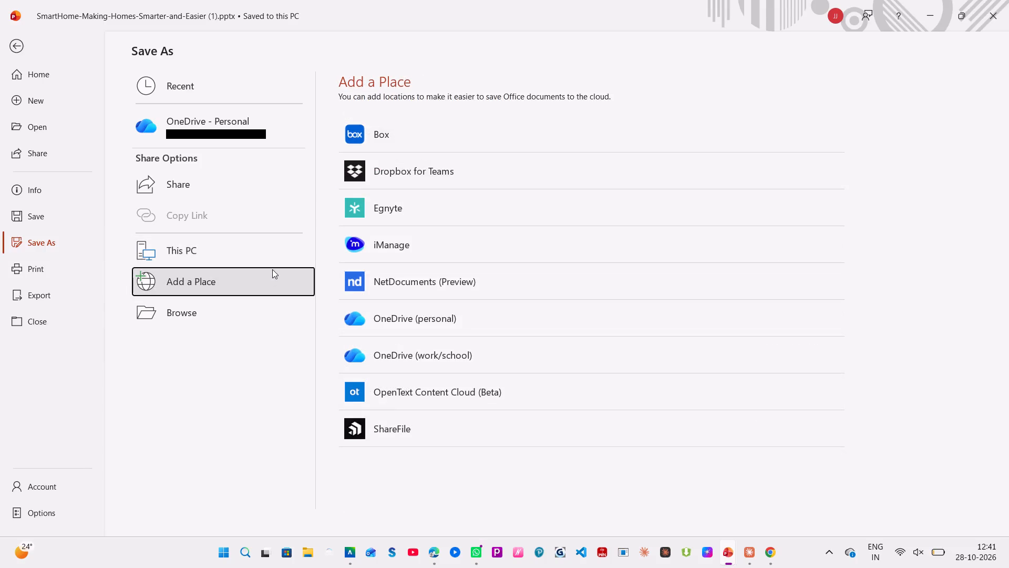
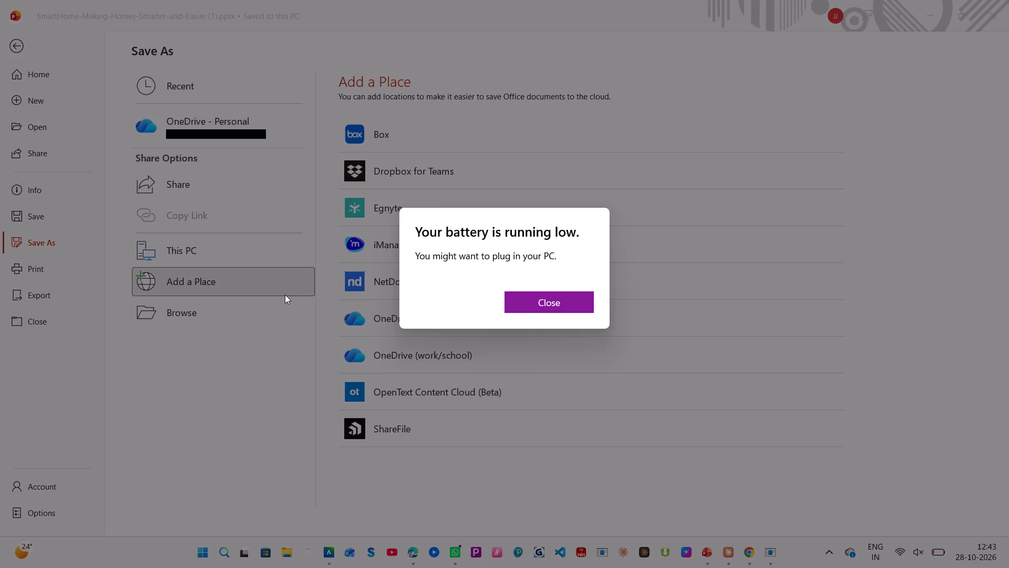
Dismiss the battery notice and save the presentation in Downloads as SmartHome-Making-Homes-Smarter-and-Easier (1).pptx, replacing the existing file.
click(526, 310)
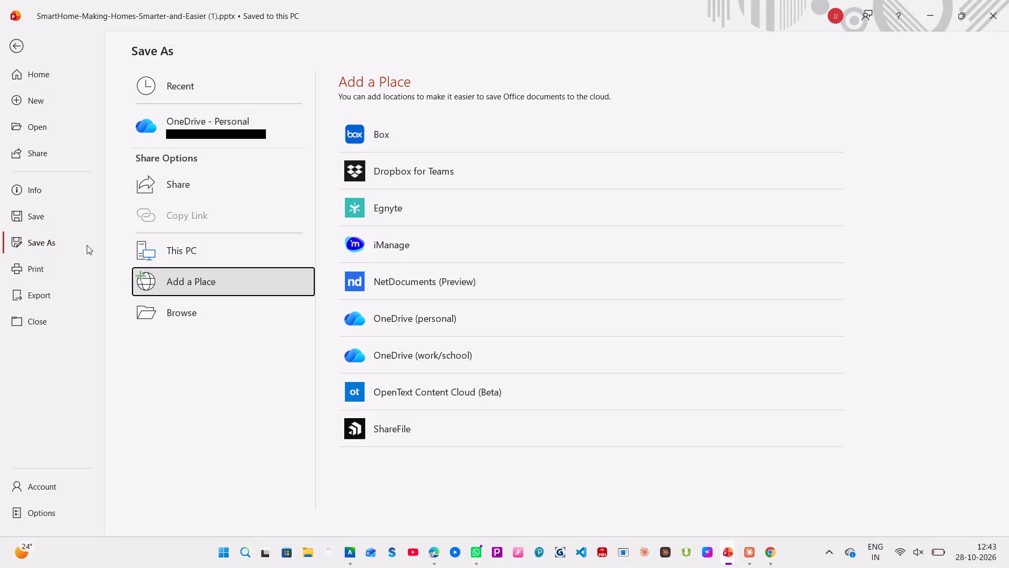
click(182, 313)
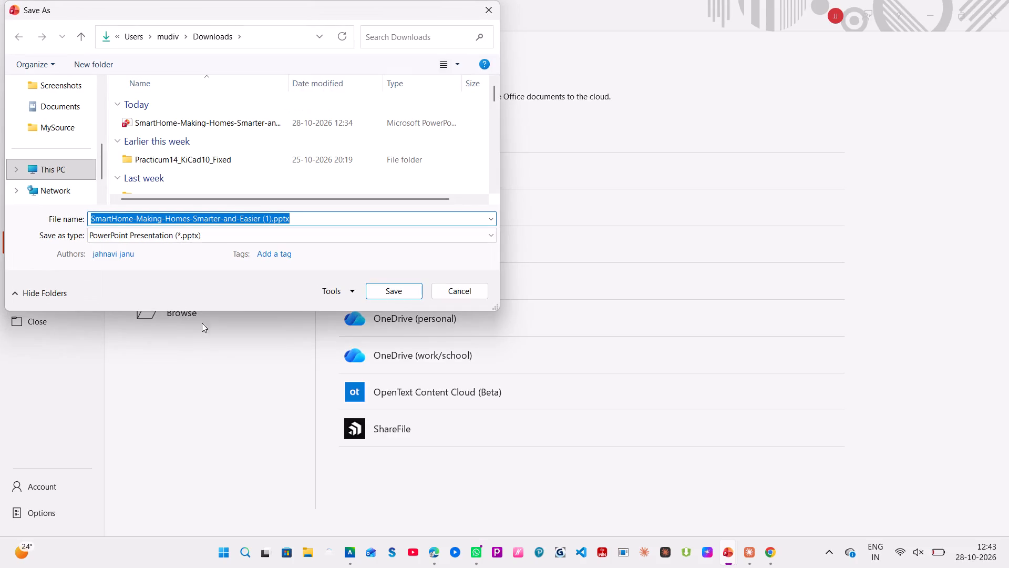
click(394, 291)
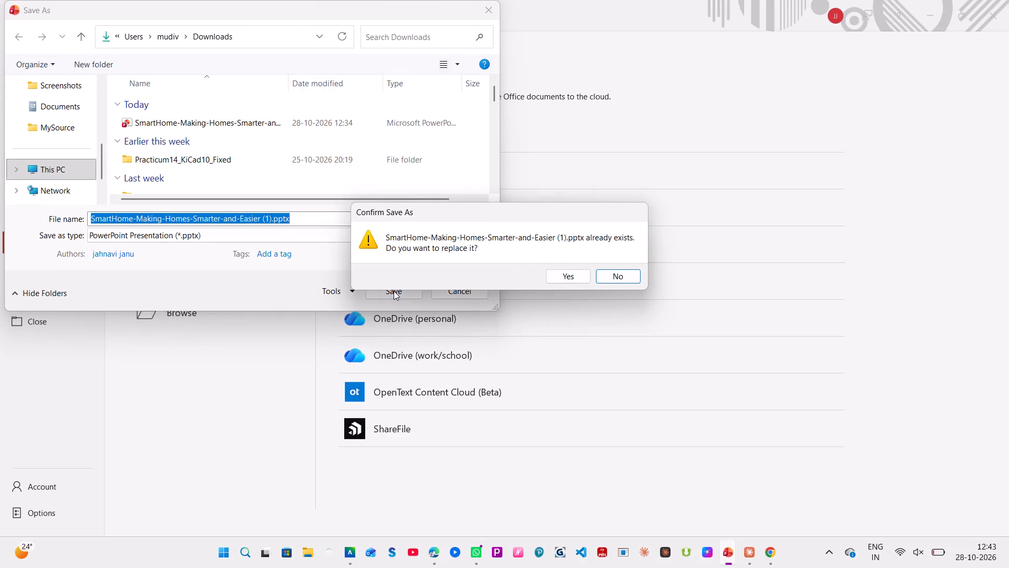
click(565, 282)
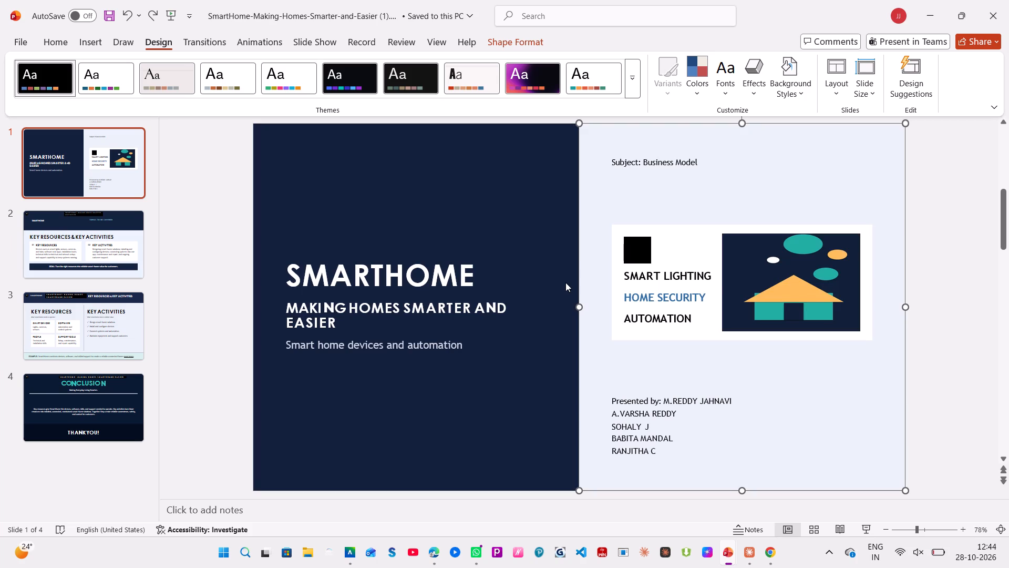
Minimize the PowerPoint window to return to the browser showing the iLovePDF download page.
click(942, 8)
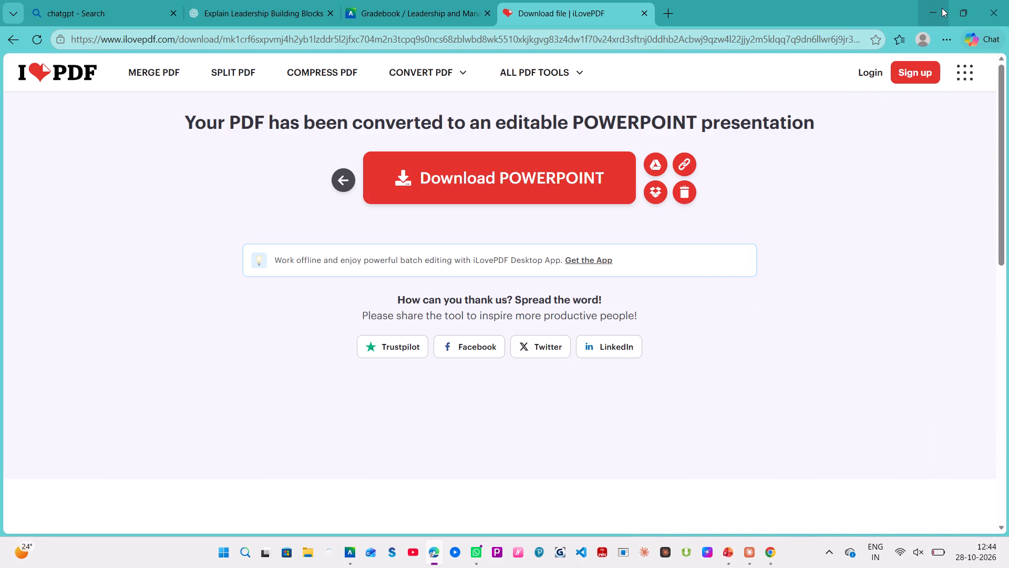
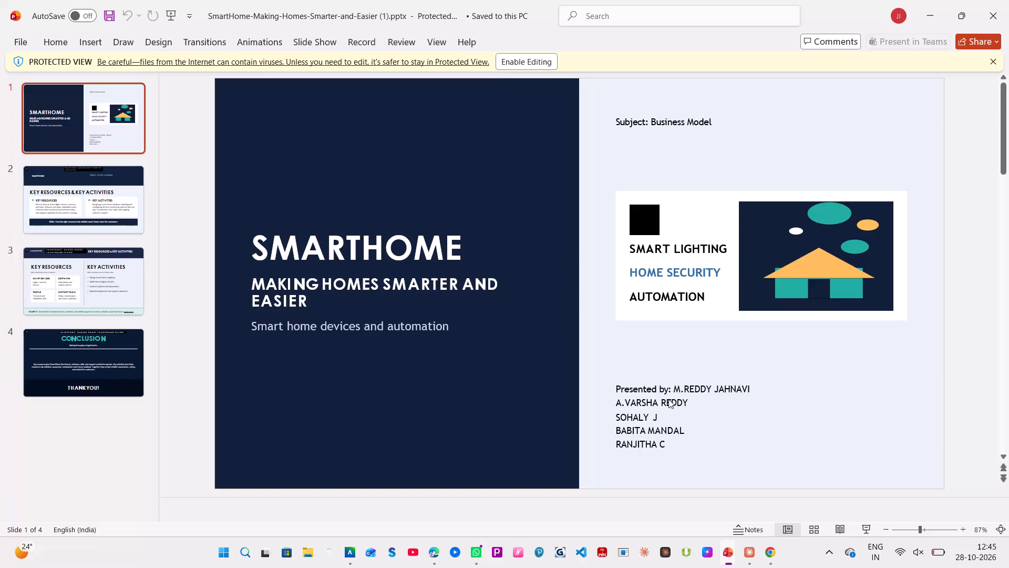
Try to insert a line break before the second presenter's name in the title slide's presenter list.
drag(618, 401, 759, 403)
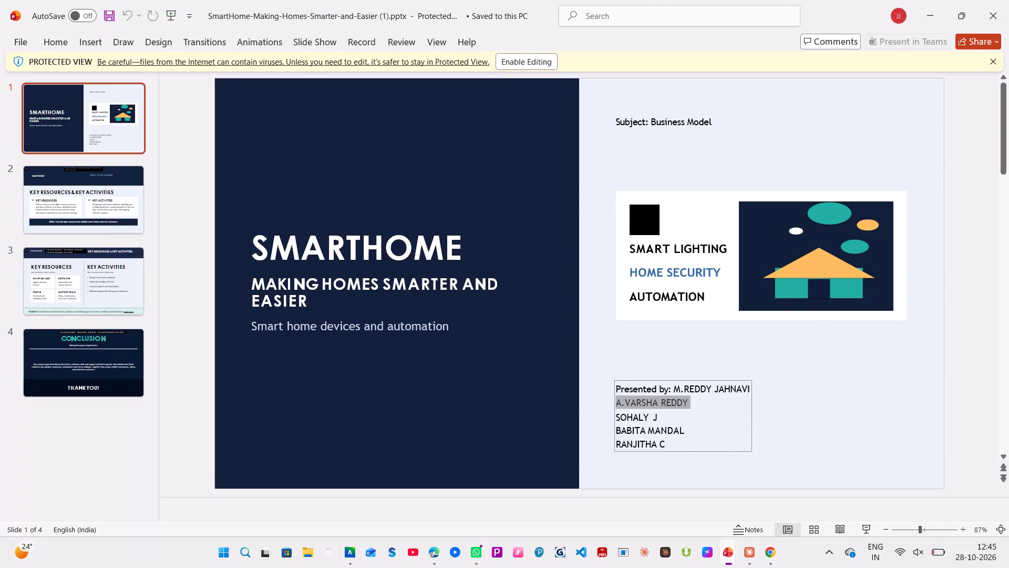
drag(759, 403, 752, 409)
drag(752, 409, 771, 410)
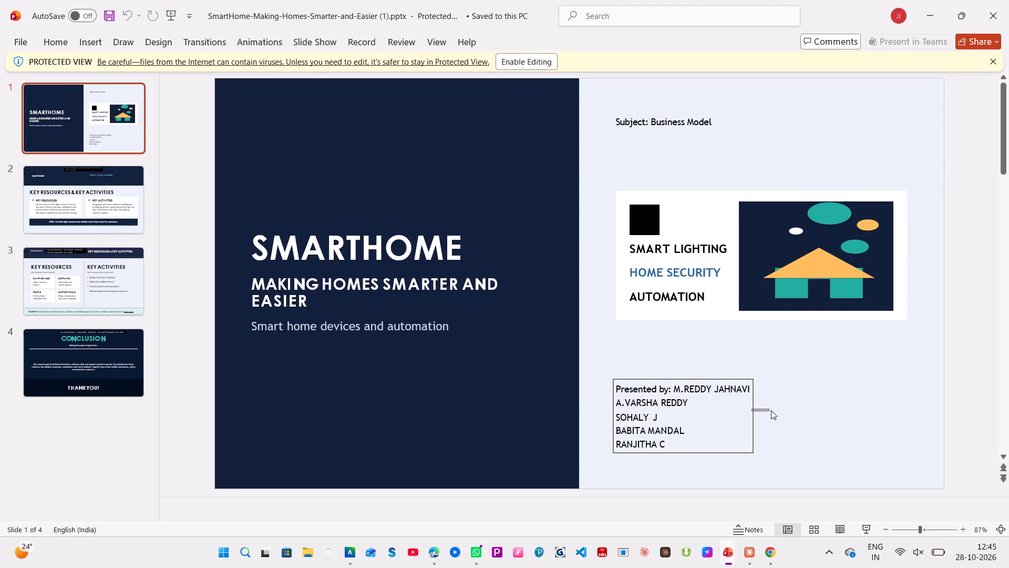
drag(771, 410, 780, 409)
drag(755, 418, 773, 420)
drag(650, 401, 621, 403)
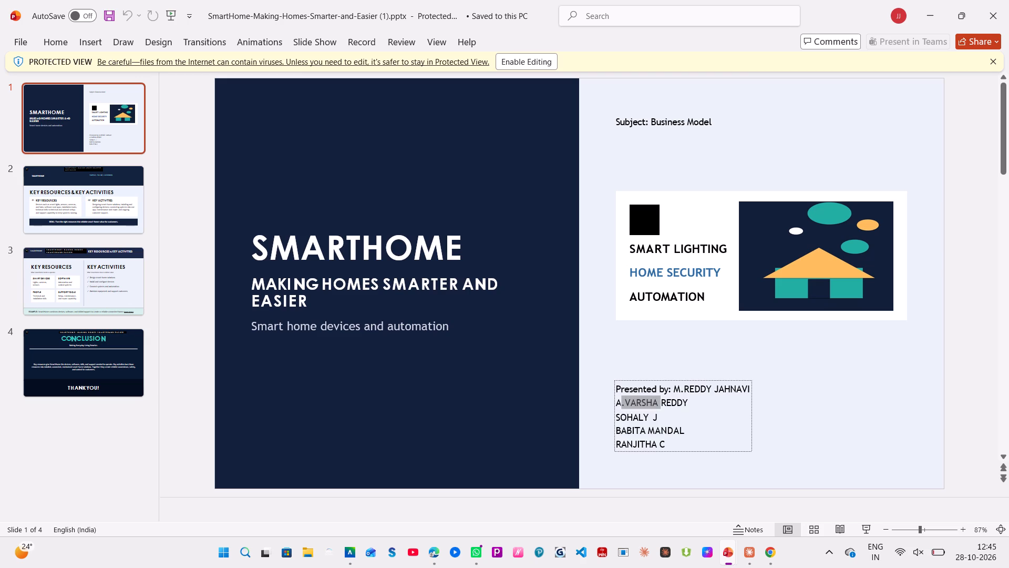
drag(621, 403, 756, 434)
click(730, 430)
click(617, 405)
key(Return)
Try to save a copy of the SmartHome presentation with Save As while it is in Protected View.
click(20, 46)
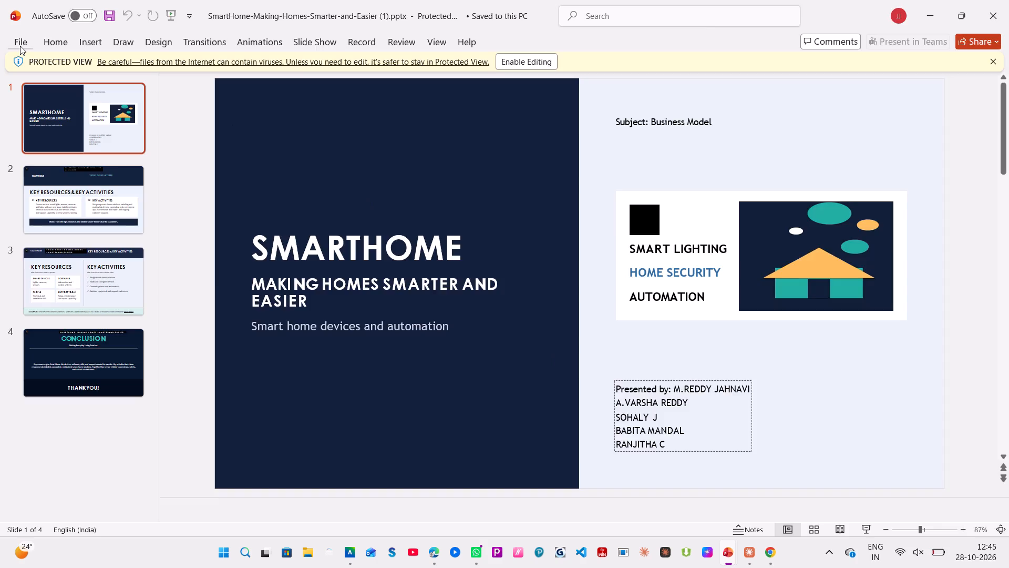
drag(20, 46, 47, 217)
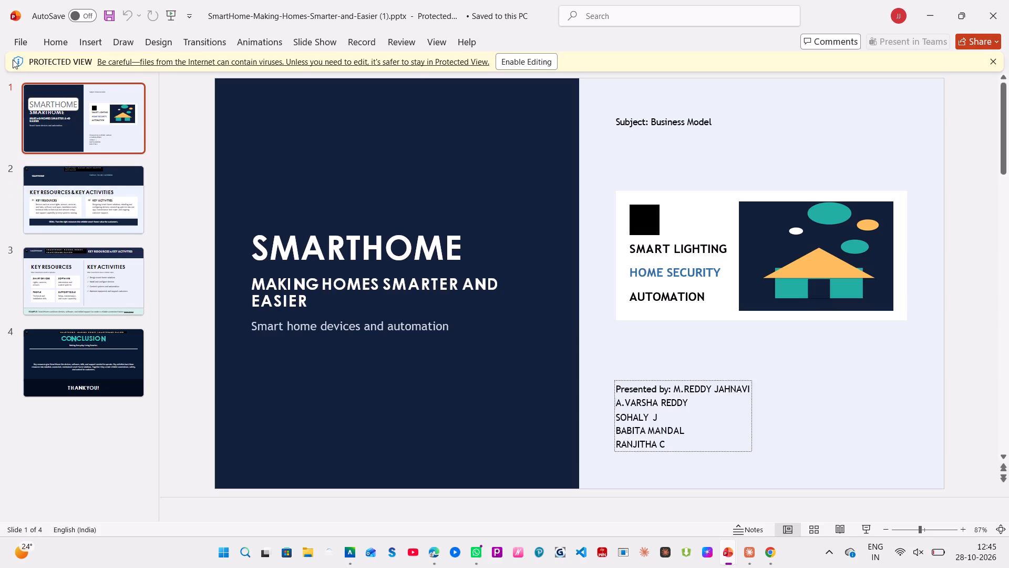
click(24, 44)
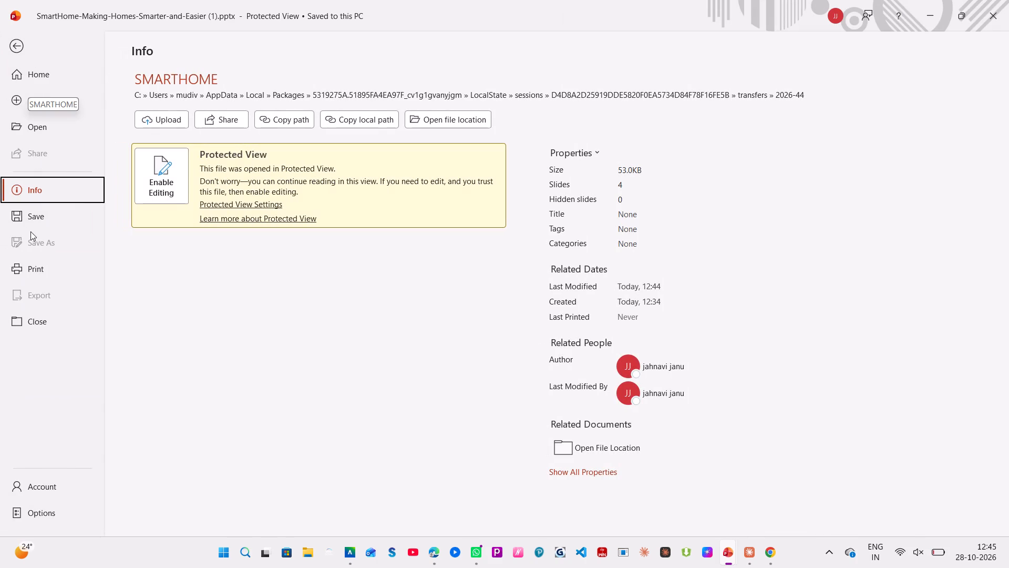
click(39, 244)
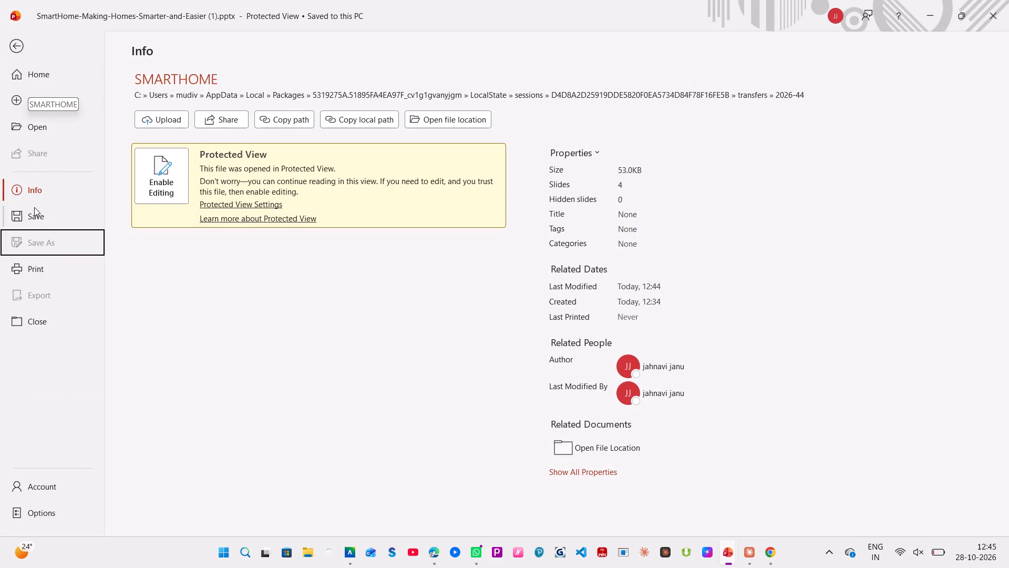
Try to save the Protected View copy of the SmartHome presentation, and close that copy without enabling saving.
click(40, 215)
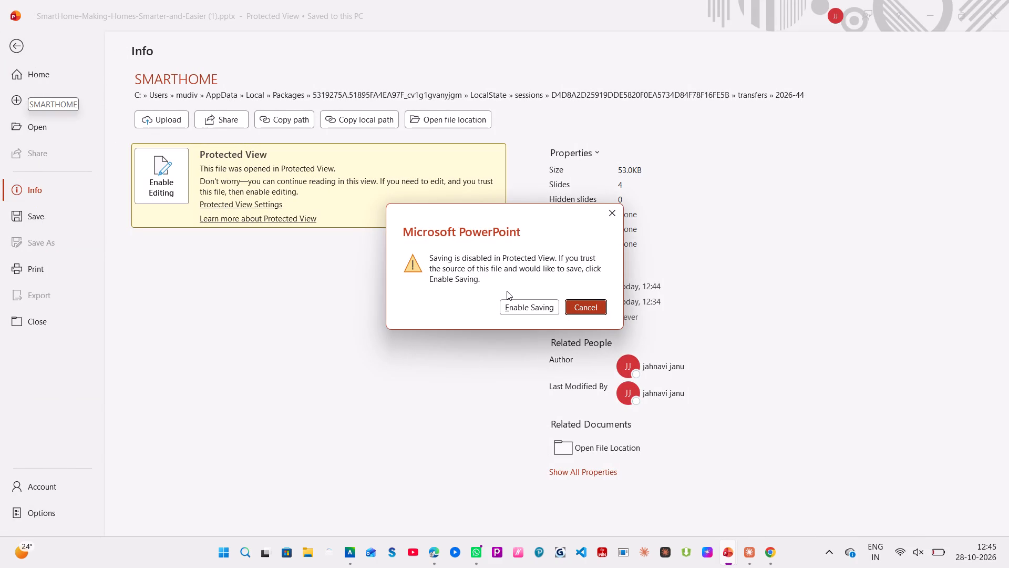
click(578, 308)
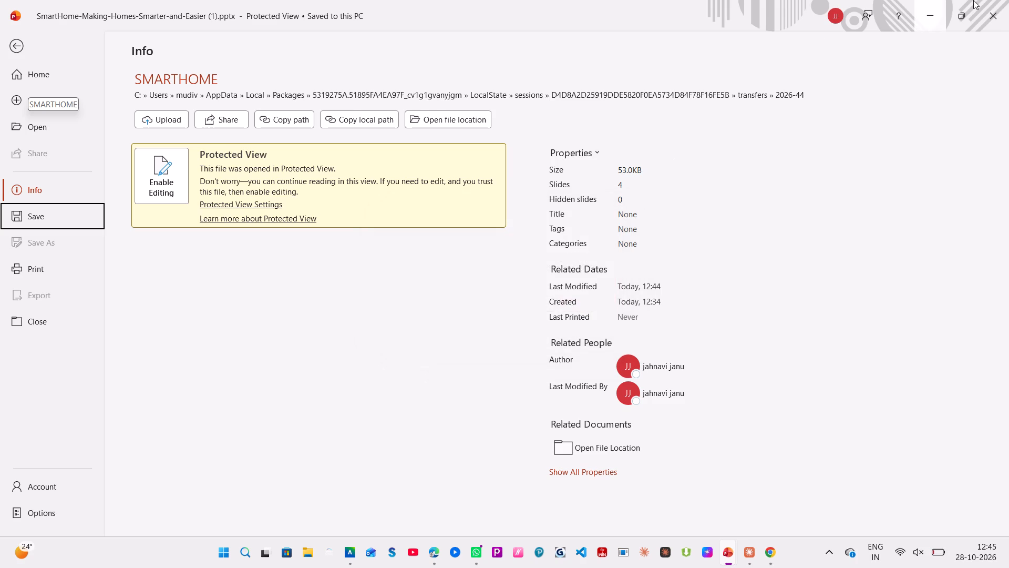
click(998, 12)
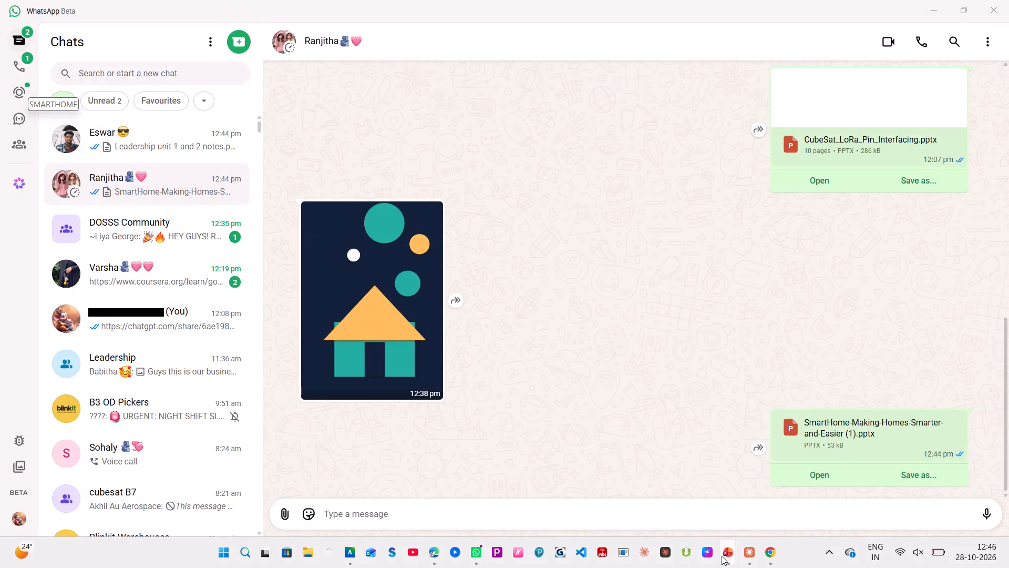
click(708, 508)
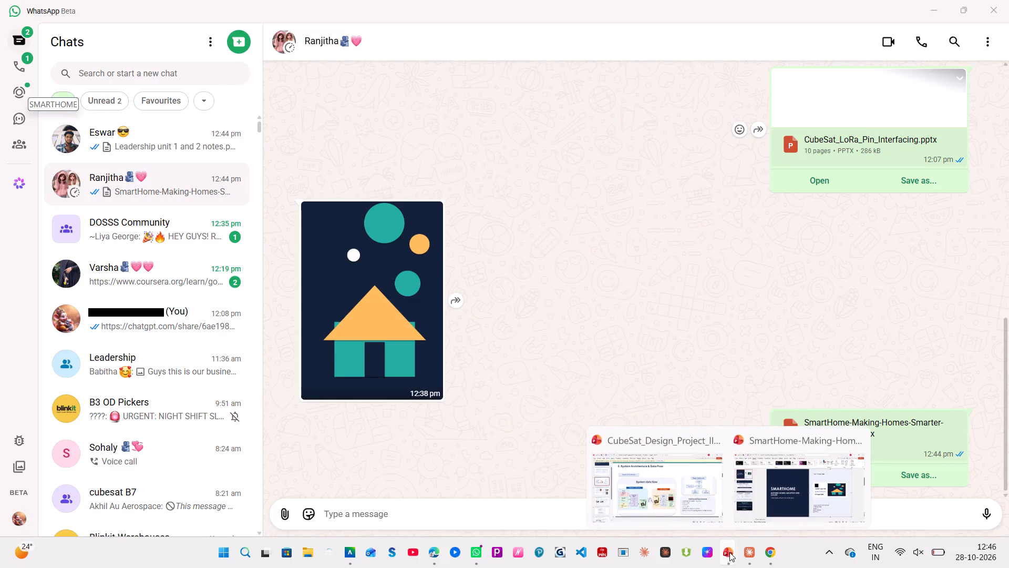
click(785, 514)
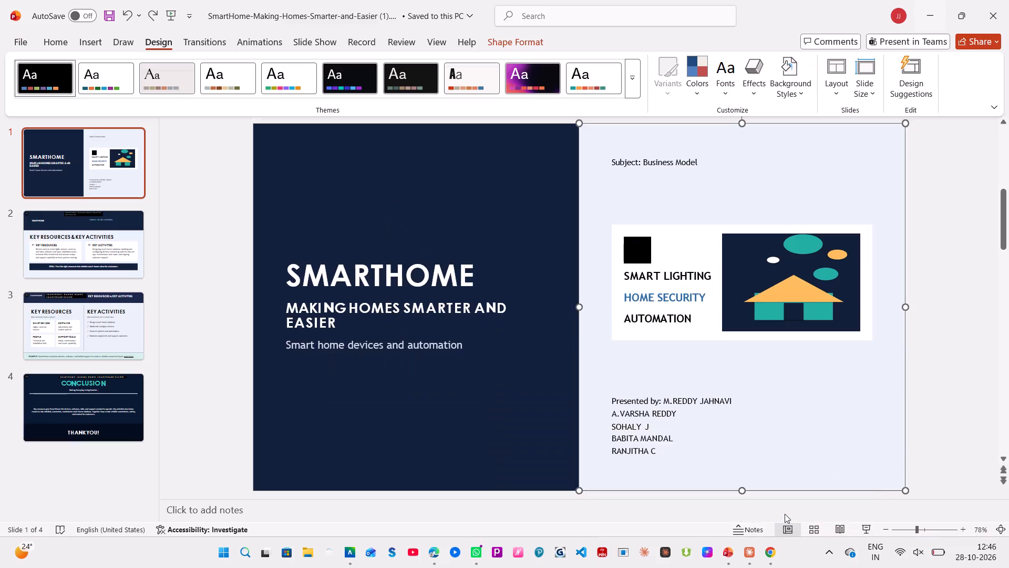
click(17, 36)
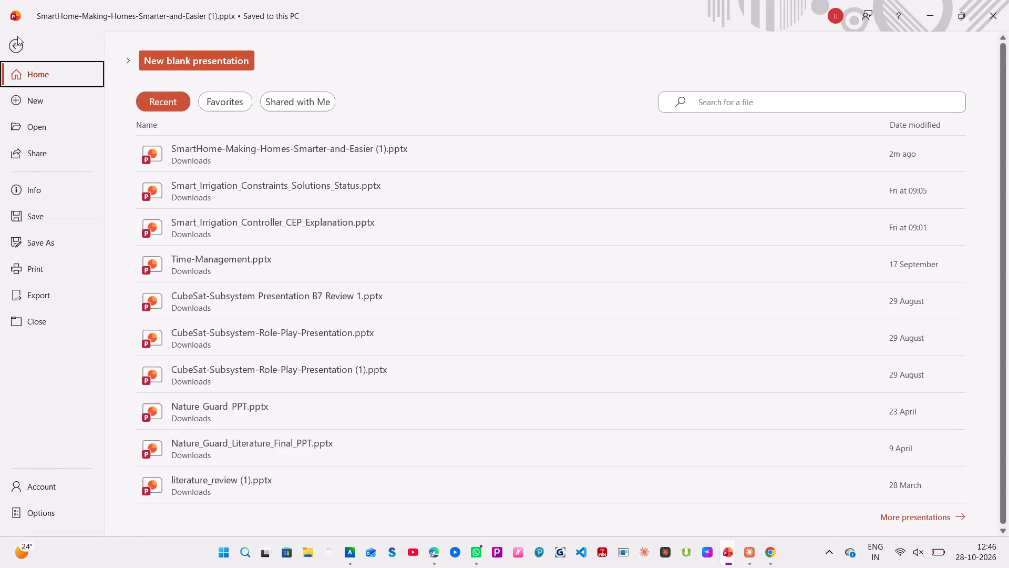
click(49, 246)
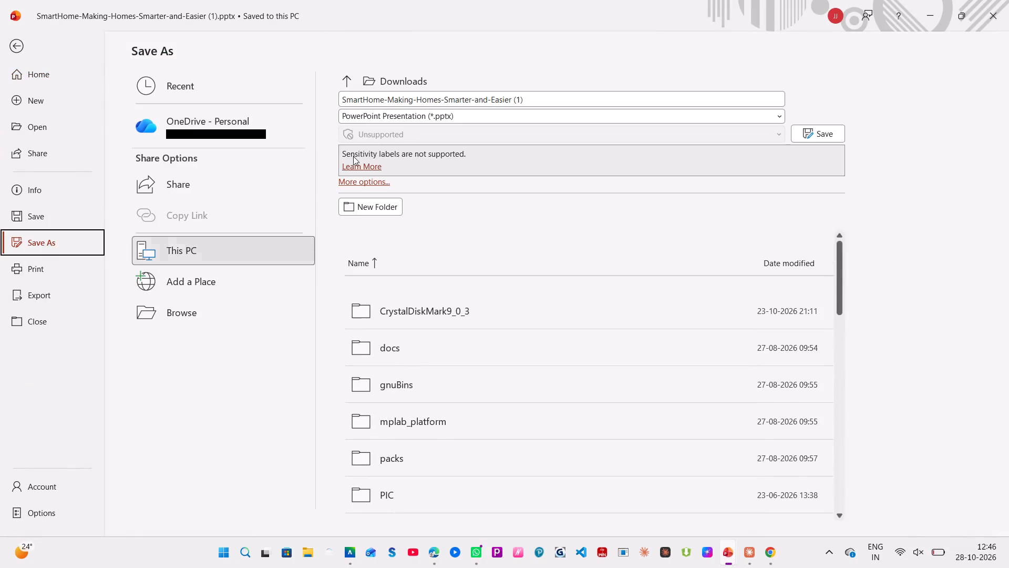
click(174, 305)
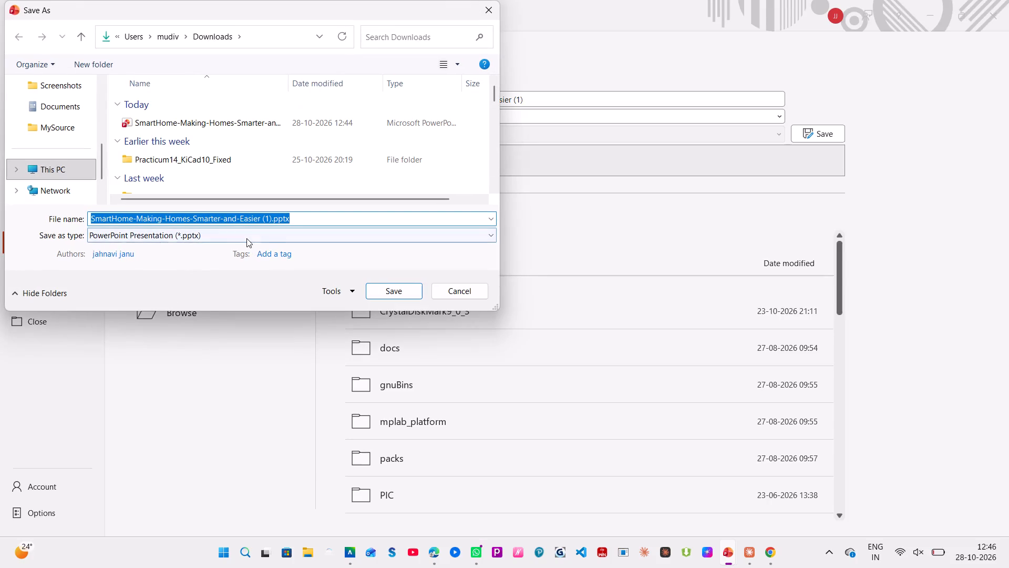
drag(246, 237, 128, 279)
click(128, 279)
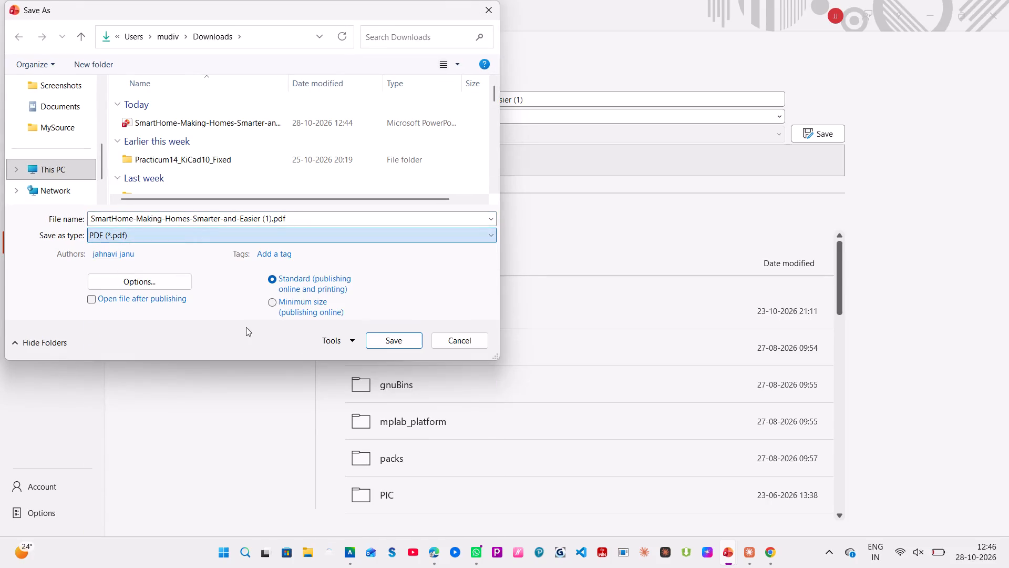